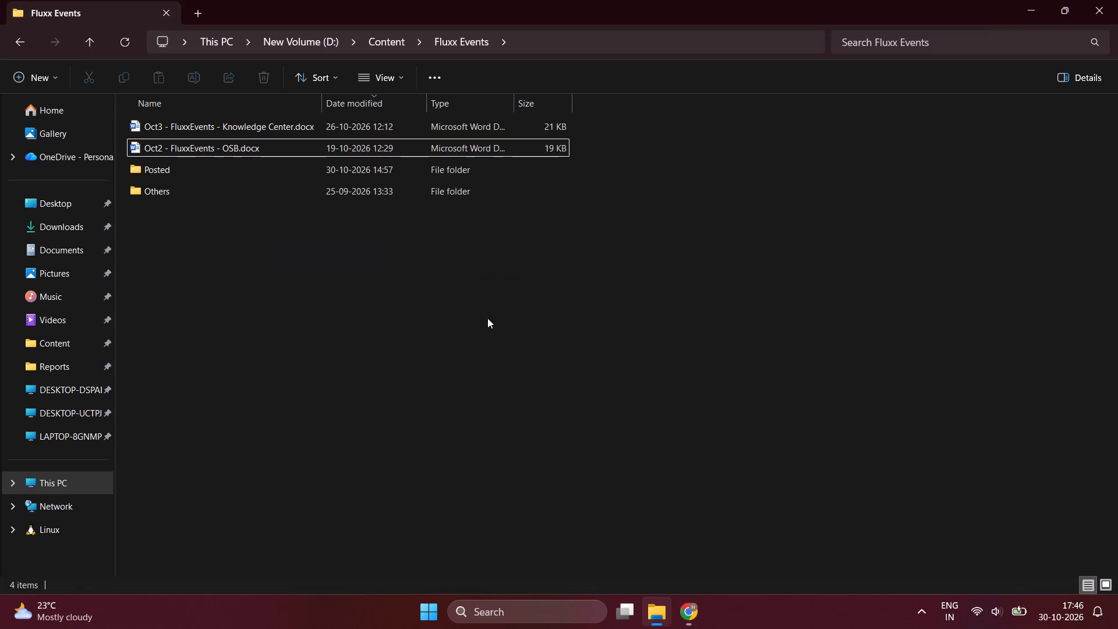
Open the Network location and refresh its list of computers and devices.
{"action": "left_click", "coordinate": [74, 508]}
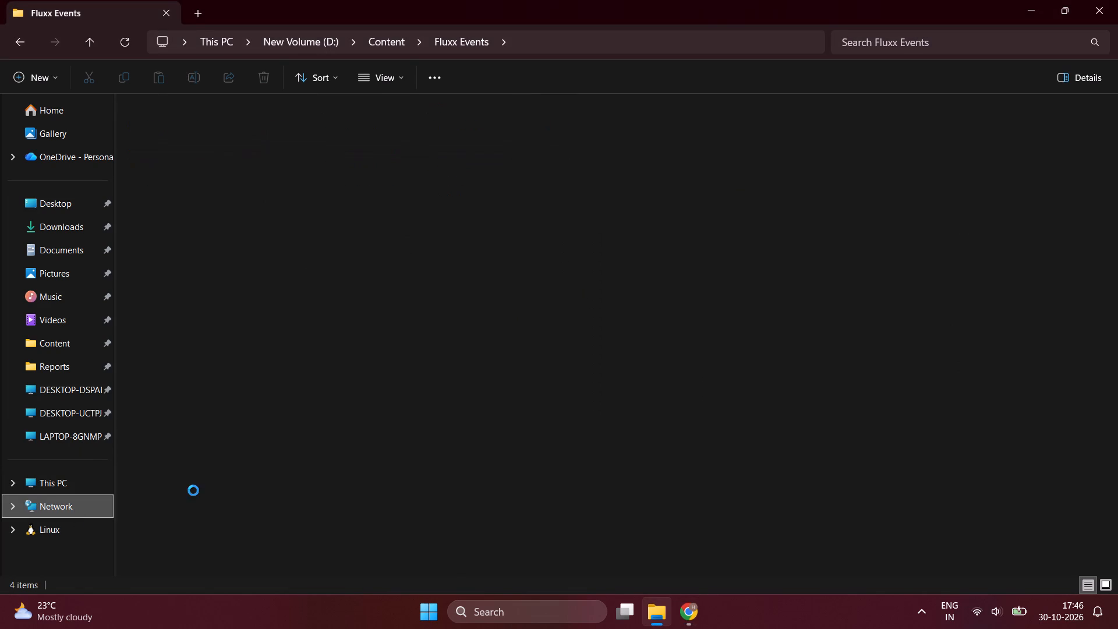
{"action": "right_click", "coordinate": [335, 464]}
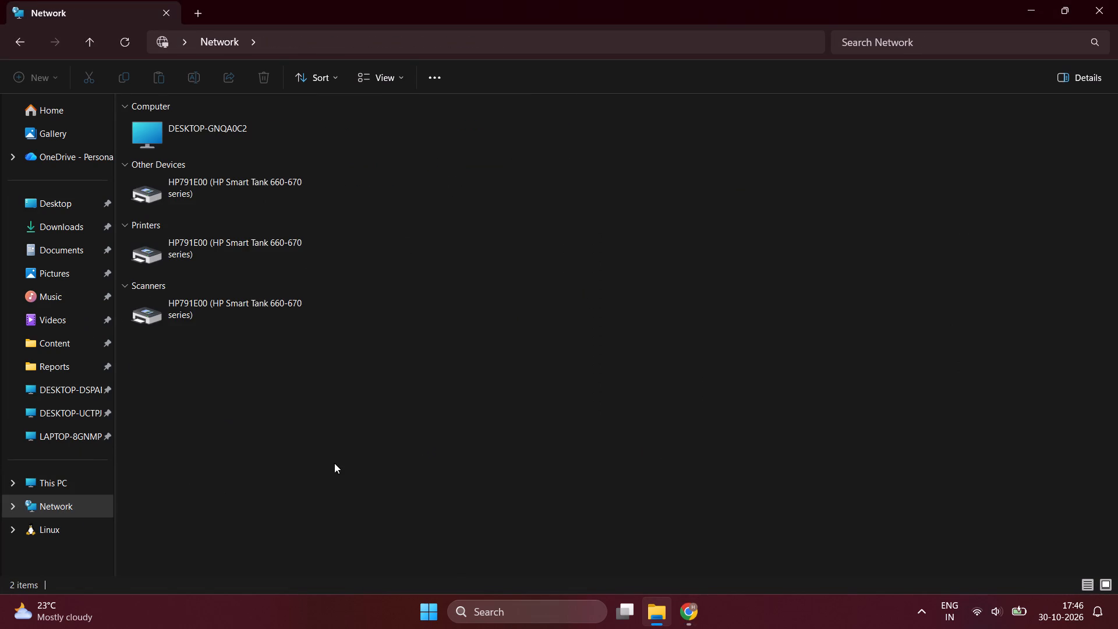
{"action": "left_click", "coordinate": [391, 449]}
{"action": "left_click", "coordinate": [391, 530]}
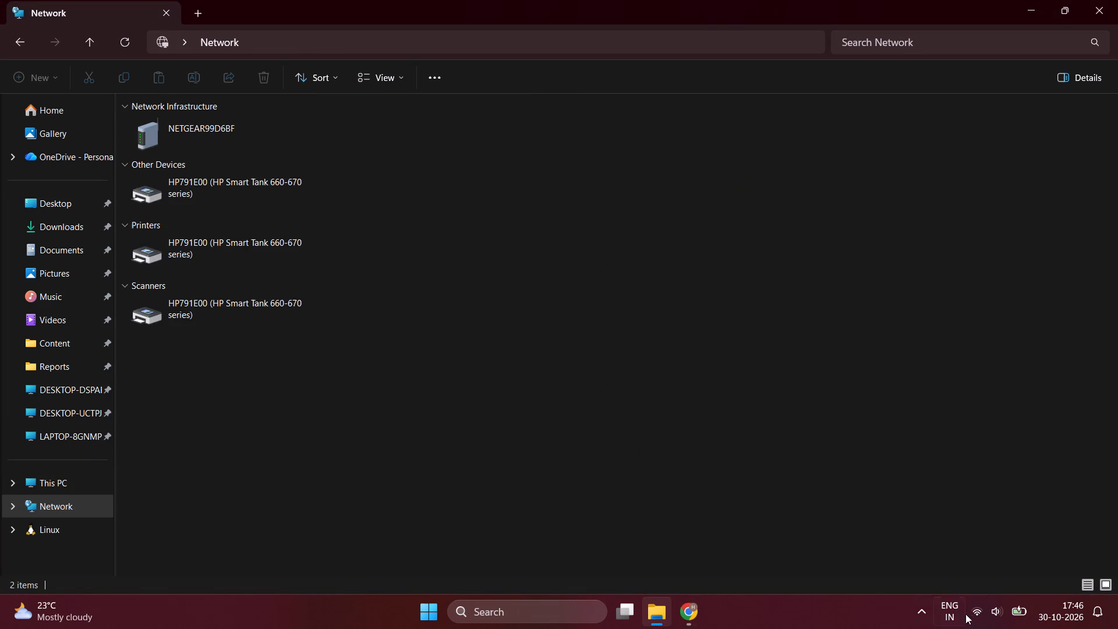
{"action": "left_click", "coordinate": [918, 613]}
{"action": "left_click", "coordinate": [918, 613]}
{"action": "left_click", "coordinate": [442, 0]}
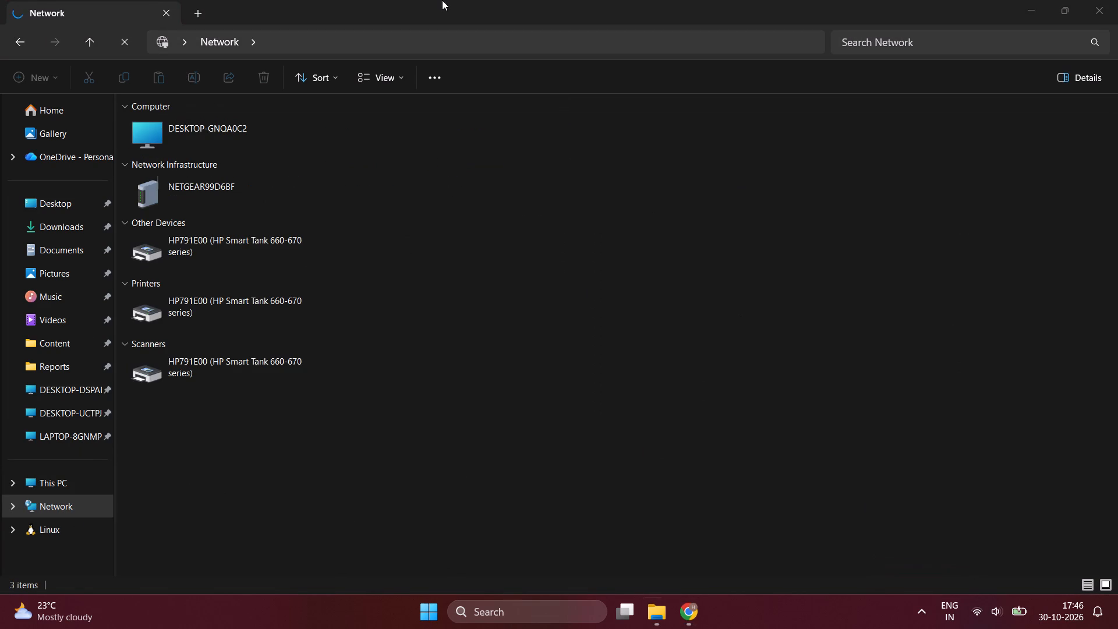
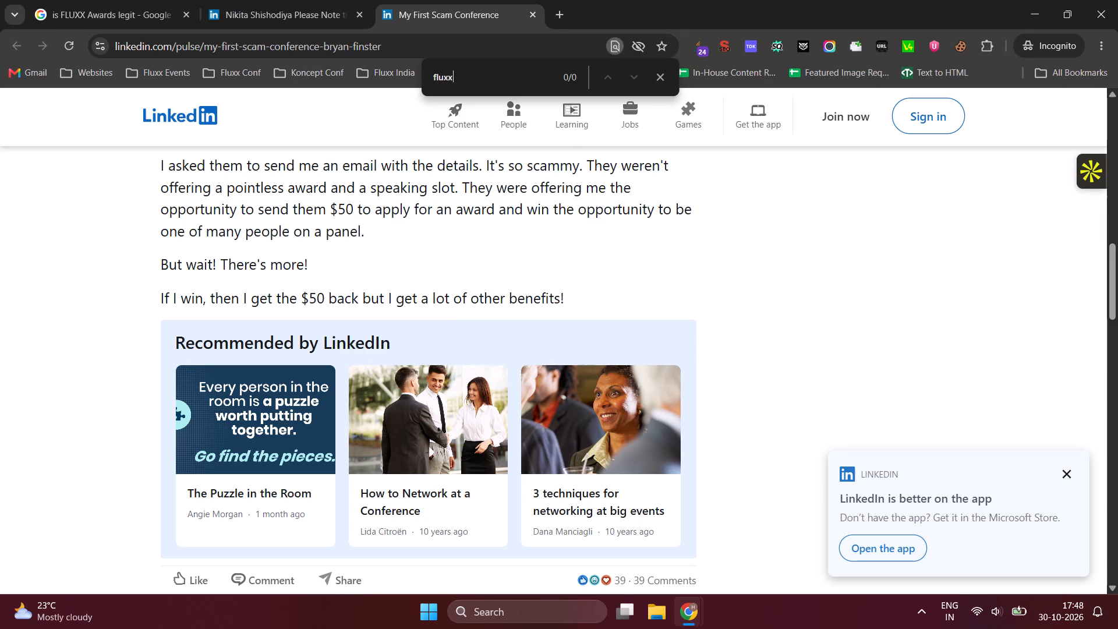
Clear the fluxx page-search text and close the My First Scam Conference article.
{"action": "key", "text": "BackSpace"}
{"action": "key", "text": "BackSpace"}
{"action": "key", "text": "BackSpace"}
{"action": "key", "text": "BackSpace"}
{"action": "key", "text": "BackSpace"}
{"action": "key", "text": "BackSpace"}
{"action": "key", "text": "BackSpace"}
{"action": "key", "text": "BackSpace"}
{"action": "key", "text": "BackSpace"}
{"action": "key", "text": "BackSpace"}
{"action": "key", "text": "BackSpace"}
{"action": "left_click", "coordinate": [535, 15]}
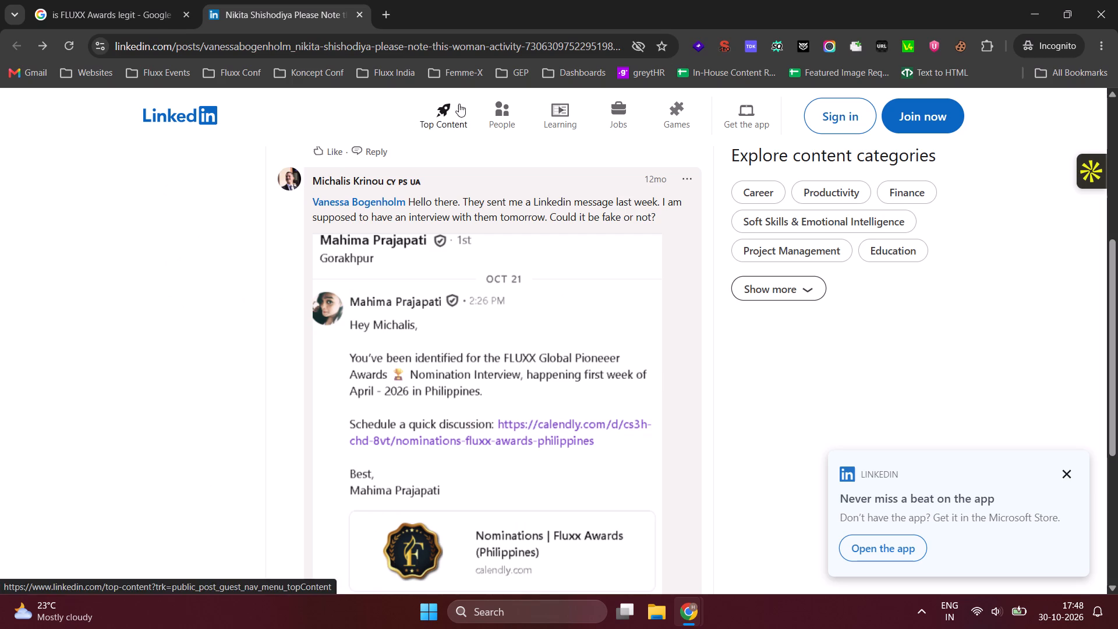
Read the LinkedIn post about Fluxx Events and its comments, and close that page.
{"action": "scroll", "coordinate": [562, 172], "scroll_direction": "down", "scroll_amount": 6}
{"action": "scroll", "coordinate": [602, 207], "scroll_direction": "up", "scroll_amount": 19}
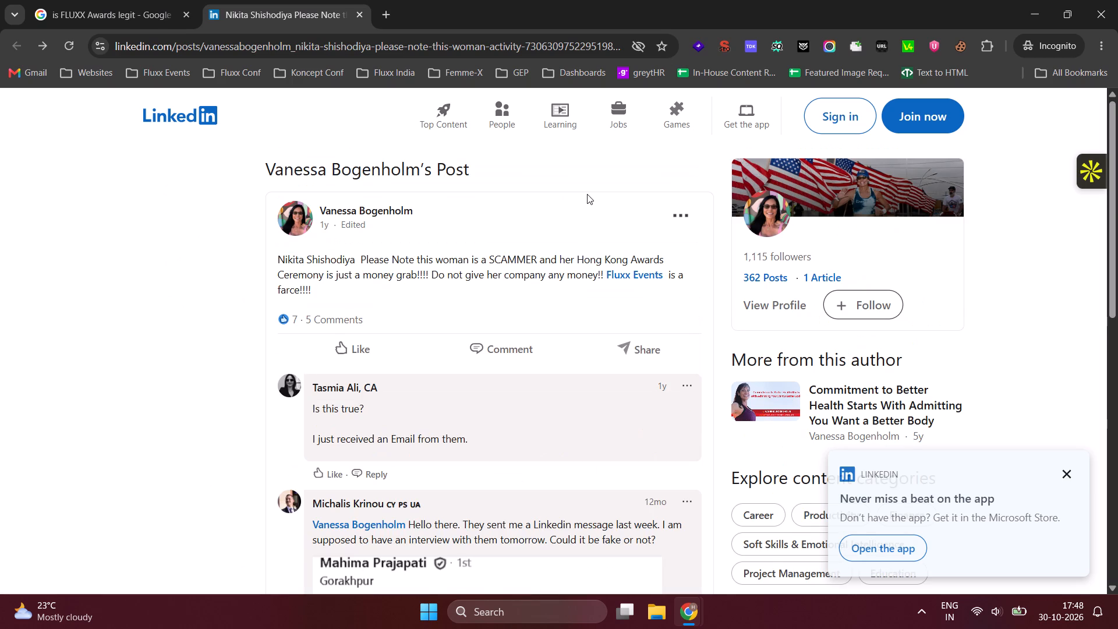
{"action": "left_click", "coordinate": [1064, 473]}
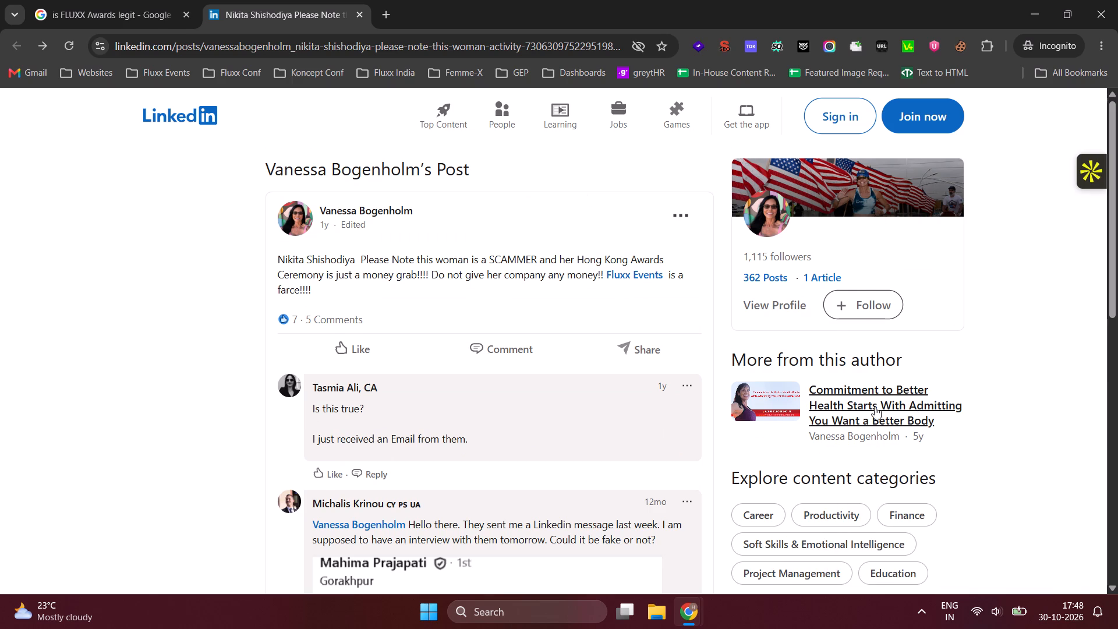
{"action": "scroll", "coordinate": [851, 398], "scroll_direction": "down", "scroll_amount": 6}
{"action": "scroll", "coordinate": [849, 399], "scroll_direction": "up", "scroll_amount": 11}
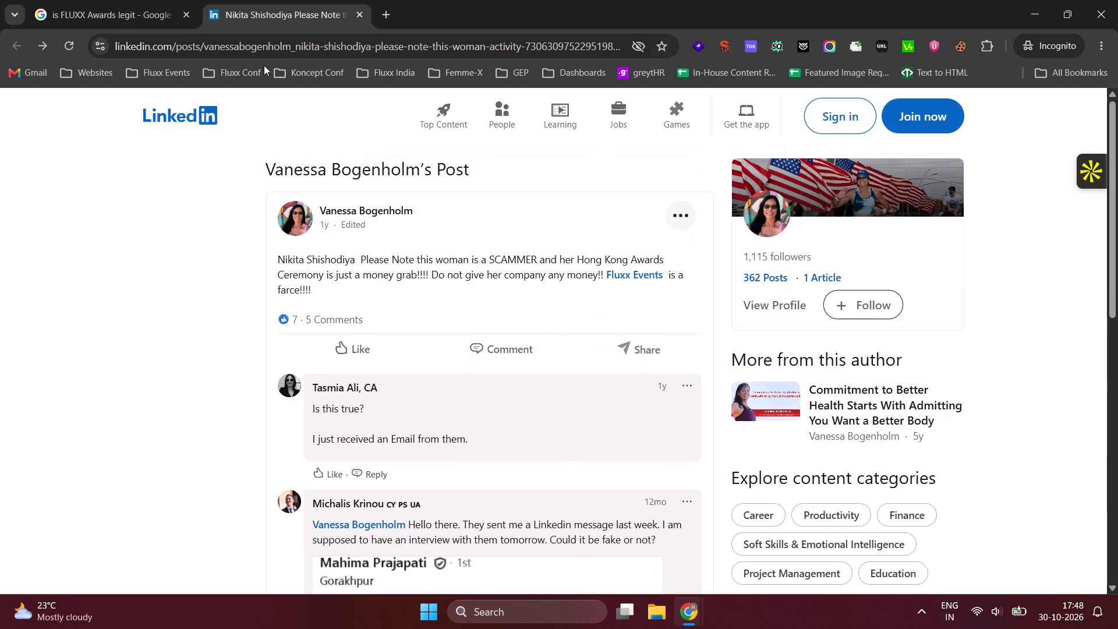
{"action": "left_click", "coordinate": [356, 12]}
Examine the AI Overview, its sources and the organic results for "is FLUXX Awards legit", and locate fluxxindia.com among them.
{"action": "scroll", "coordinate": [345, 202], "scroll_direction": "up", "scroll_amount": 5}
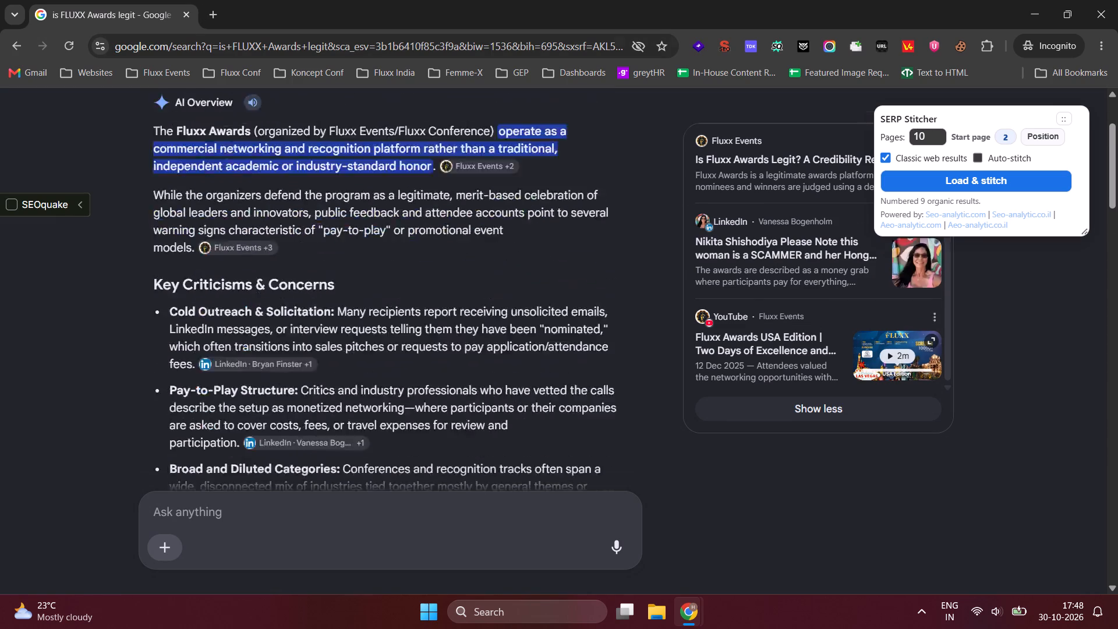
{"action": "scroll", "coordinate": [340, 206], "scroll_direction": "up", "scroll_amount": 5}
{"action": "scroll", "coordinate": [358, 220], "scroll_direction": "down", "scroll_amount": 12}
{"action": "scroll", "coordinate": [443, 250], "scroll_direction": "up", "scroll_amount": 5}
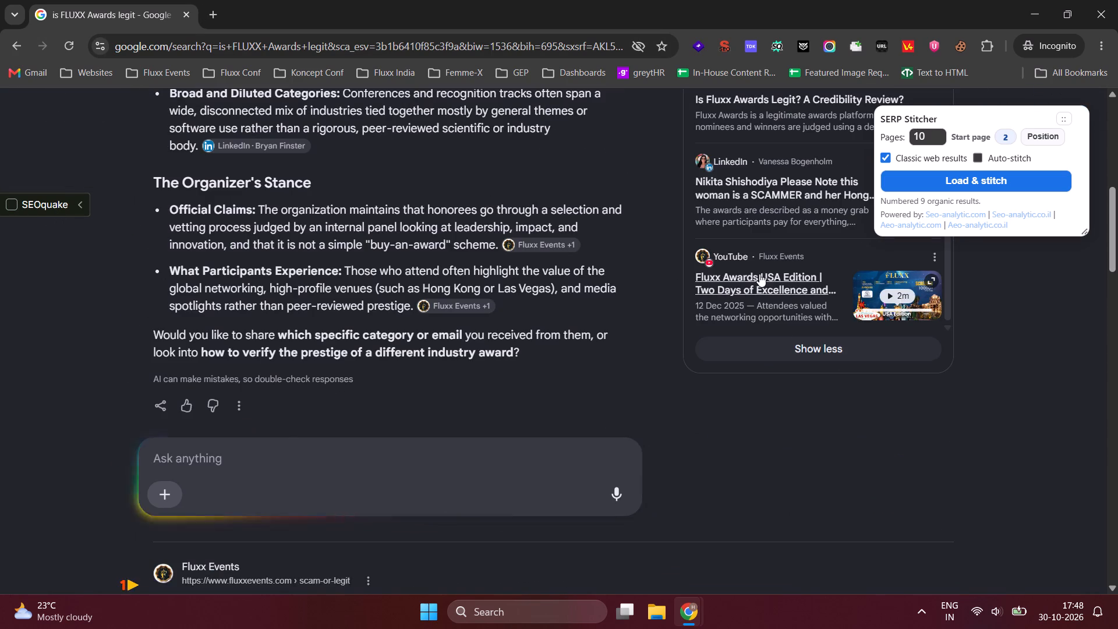
{"action": "scroll", "coordinate": [763, 325], "scroll_direction": "up", "scroll_amount": 8}
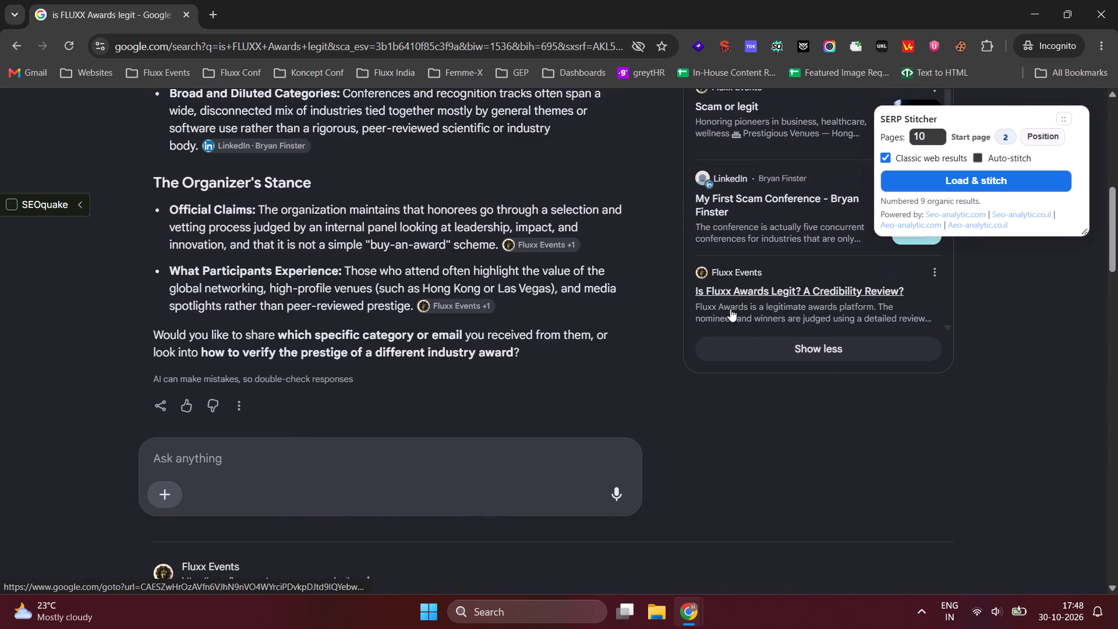
{"action": "scroll", "coordinate": [604, 295], "scroll_direction": "down", "scroll_amount": 18}
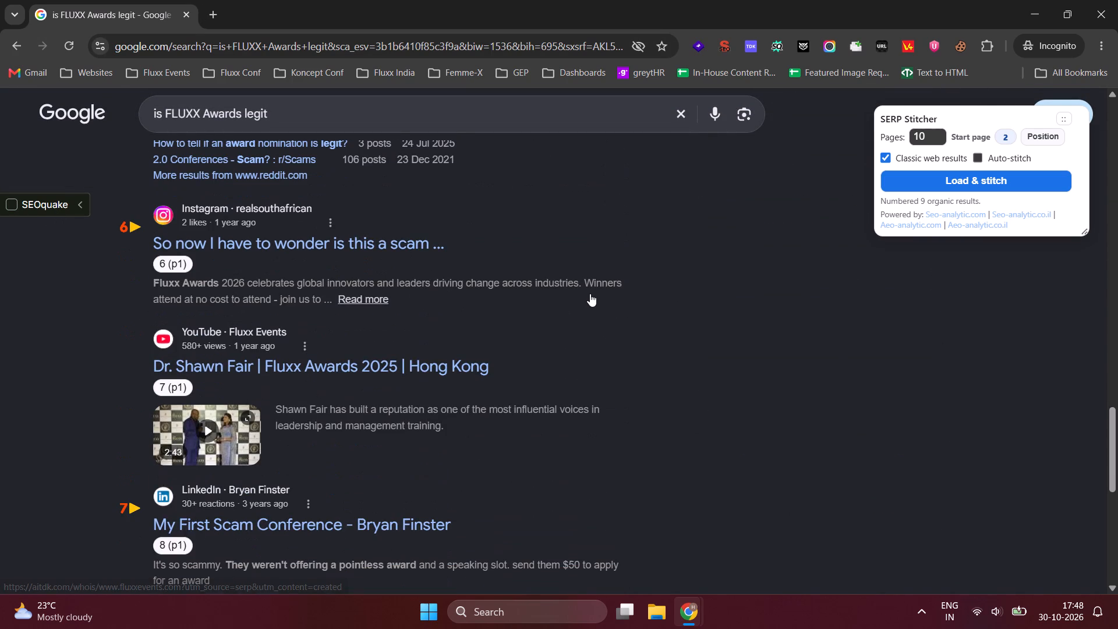
{"action": "key", "text": "ctrl+f"}
{"action": "key", "text": "Return"}
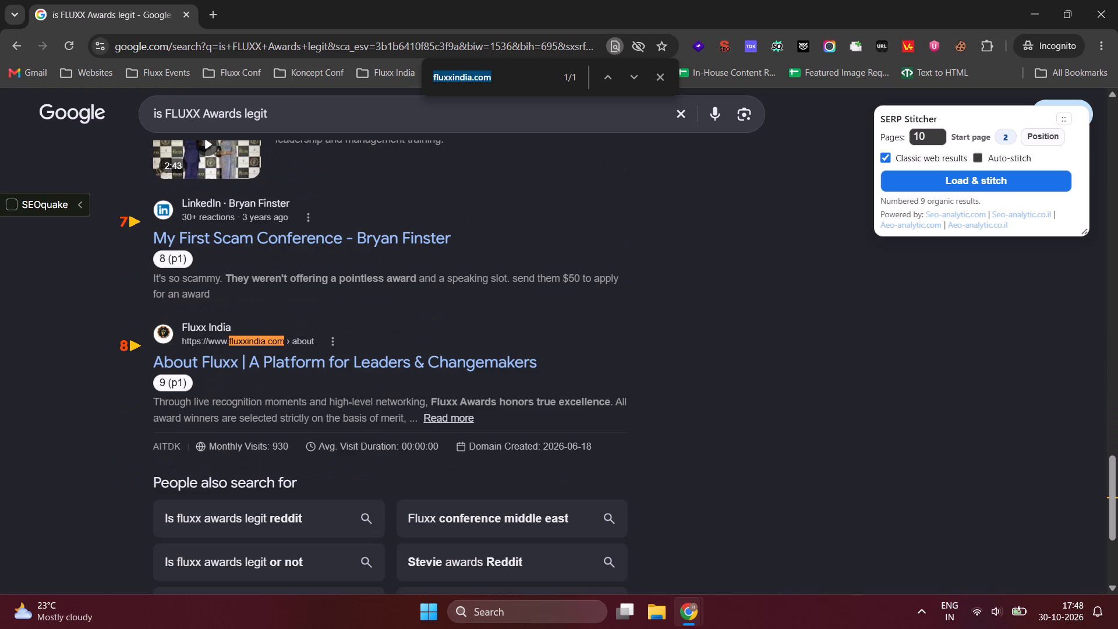
In the FLUXX India report's Rankings sheet, set the rank in D45 for "is FLUXX Awards legit" to 8.
{"action": "key", "text": "alt+Tab"}
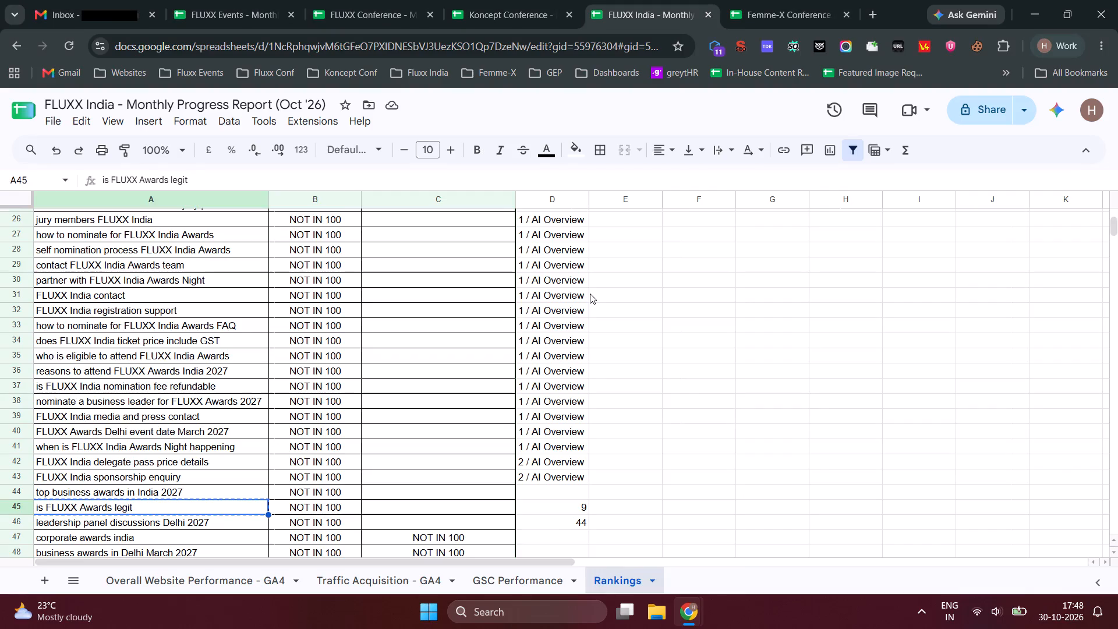
{"action": "key", "text": "Right"}
{"action": "key", "text": "Right"}
{"action": "key", "text": "Right"}
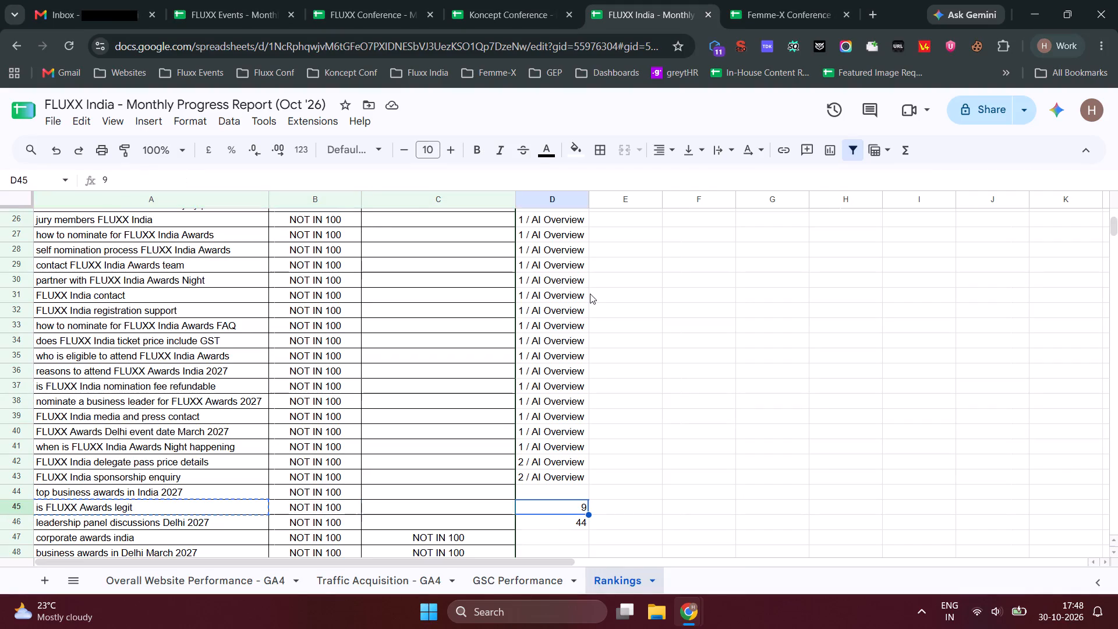
{"action": "key", "text": "8"}
{"action": "key", "text": "Down"}
Copy the keyword "leadership panel discussions Delhi 2027" from A46 and search Google for it in the incognito window.
{"action": "key", "text": "Left"}
{"action": "key", "text": "Left"}
{"action": "key", "text": "Left"}
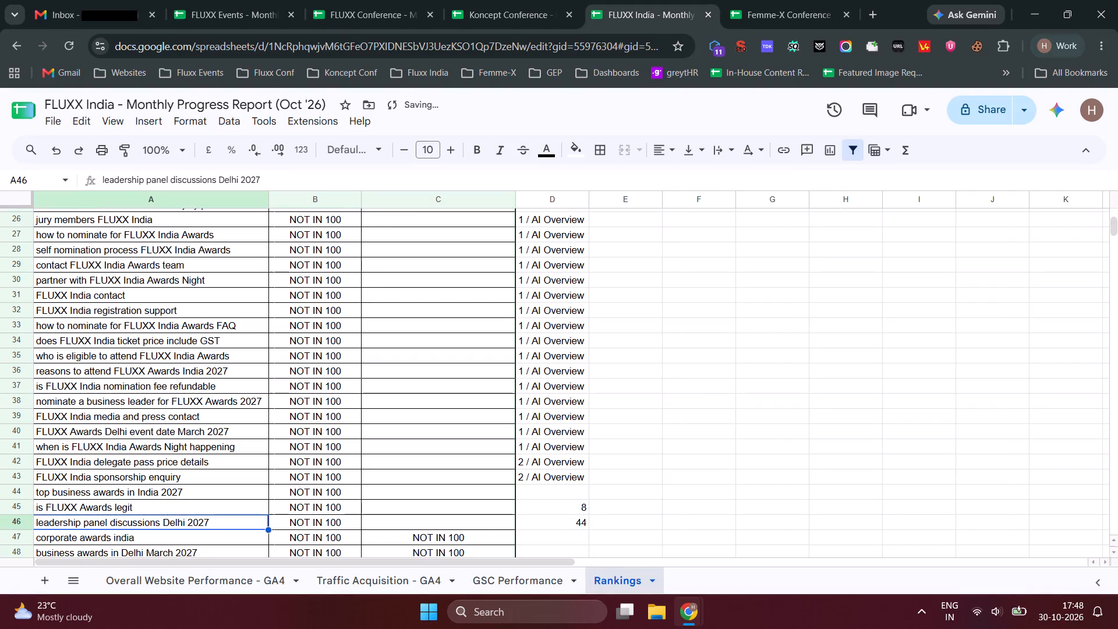
{"action": "key", "text": "ctrl+c"}
{"action": "key", "text": "alt+Tab"}
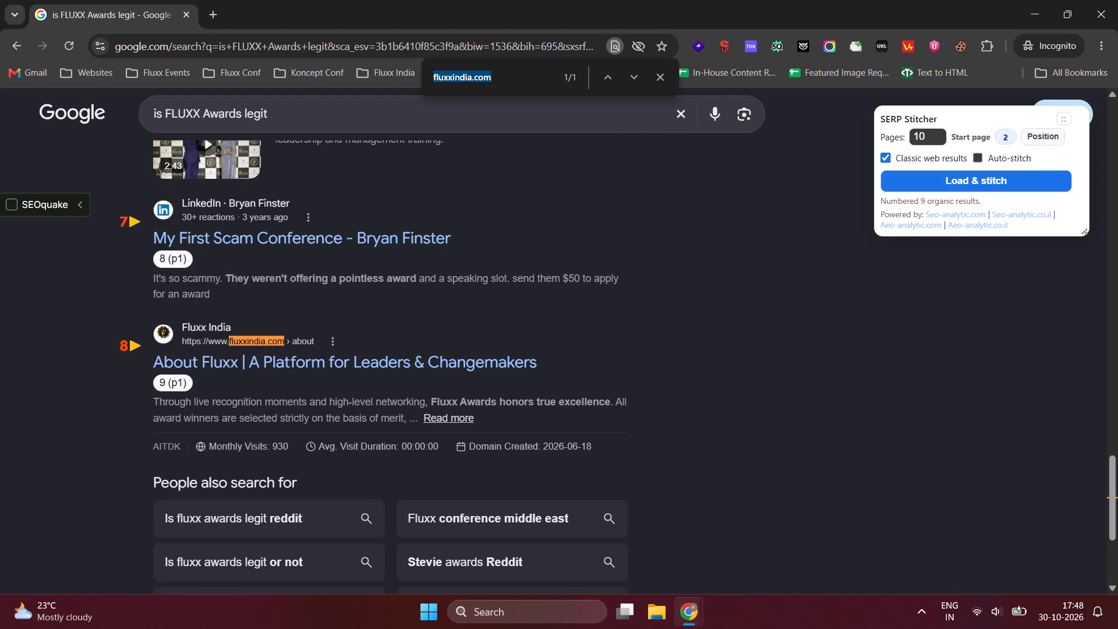
{"action": "left_click", "coordinate": [674, 114]}
{"action": "key", "text": "ctrl+v"}
{"action": "key", "text": "Return"}
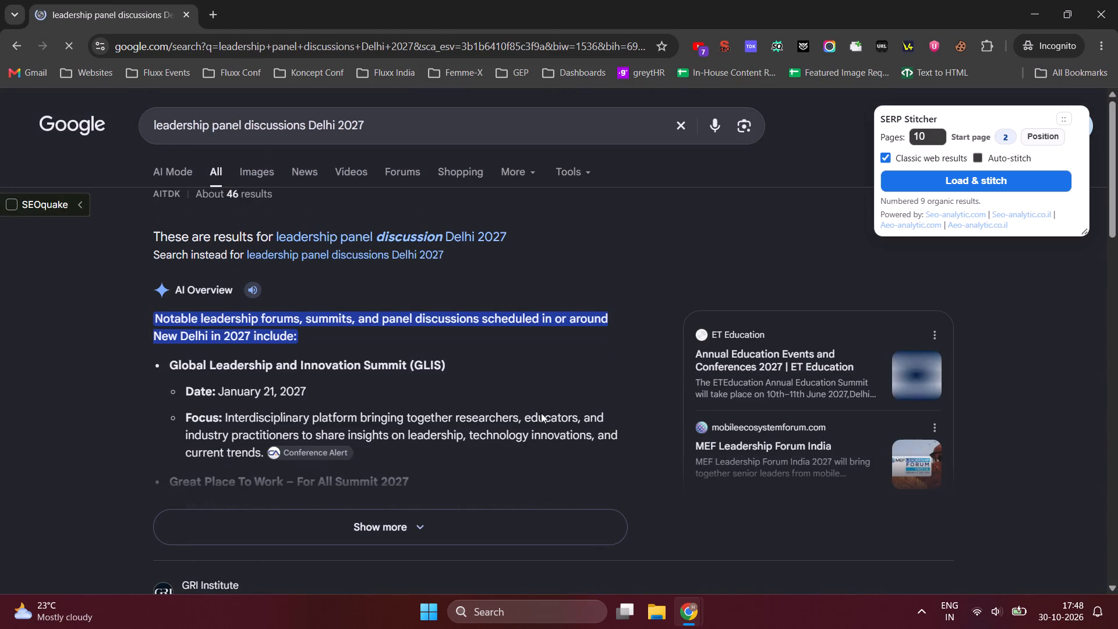
Expand the AI Overview and its full source list, and check the first results page for fluxxindia.com.
{"action": "left_click", "coordinate": [613, 534]}
{"action": "scroll", "coordinate": [809, 487], "scroll_direction": "down", "scroll_amount": 4}
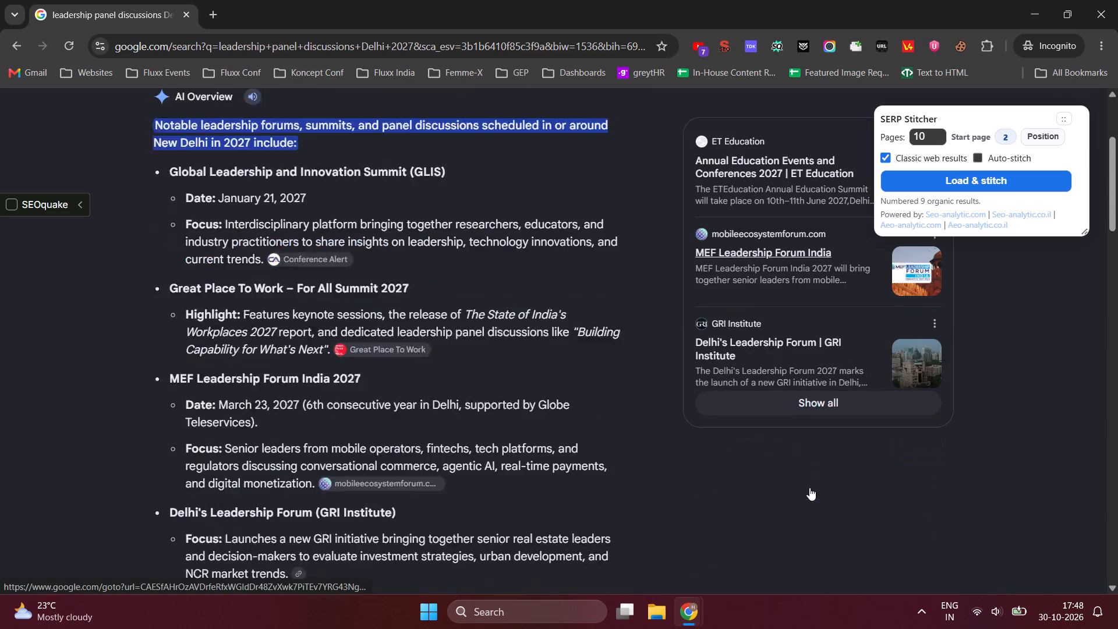
{"action": "left_click", "coordinate": [784, 397]}
{"action": "scroll", "coordinate": [779, 350], "scroll_direction": "down", "scroll_amount": 2}
{"action": "scroll", "coordinate": [775, 265], "scroll_direction": "down", "scroll_amount": 3}
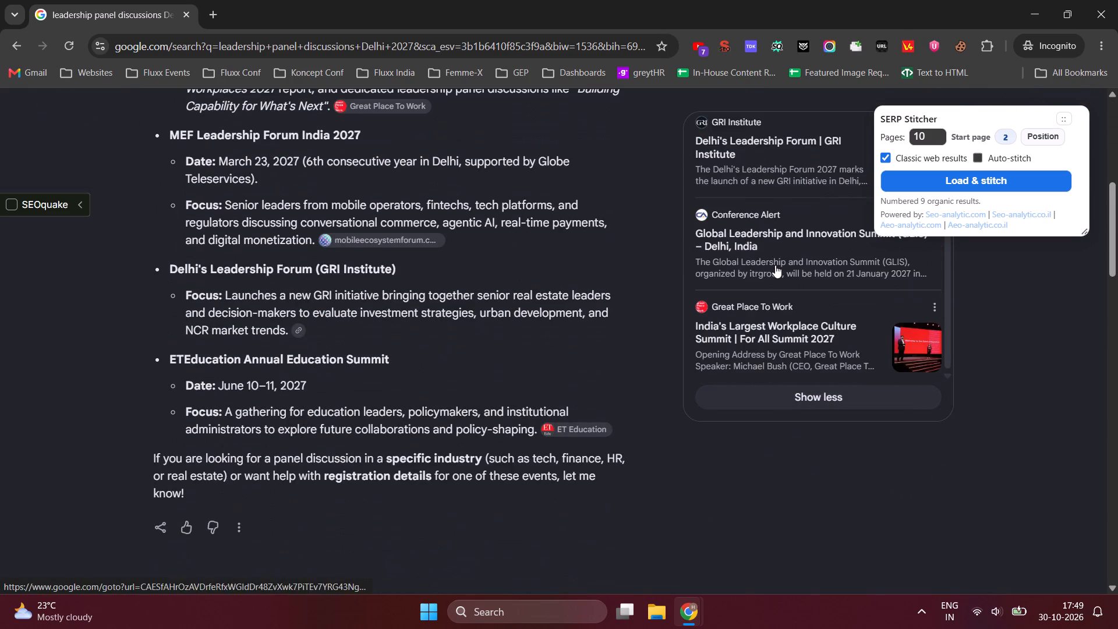
{"action": "scroll", "coordinate": [775, 265], "scroll_direction": "down", "scroll_amount": 4}
{"action": "key", "text": "ctrl+f"}
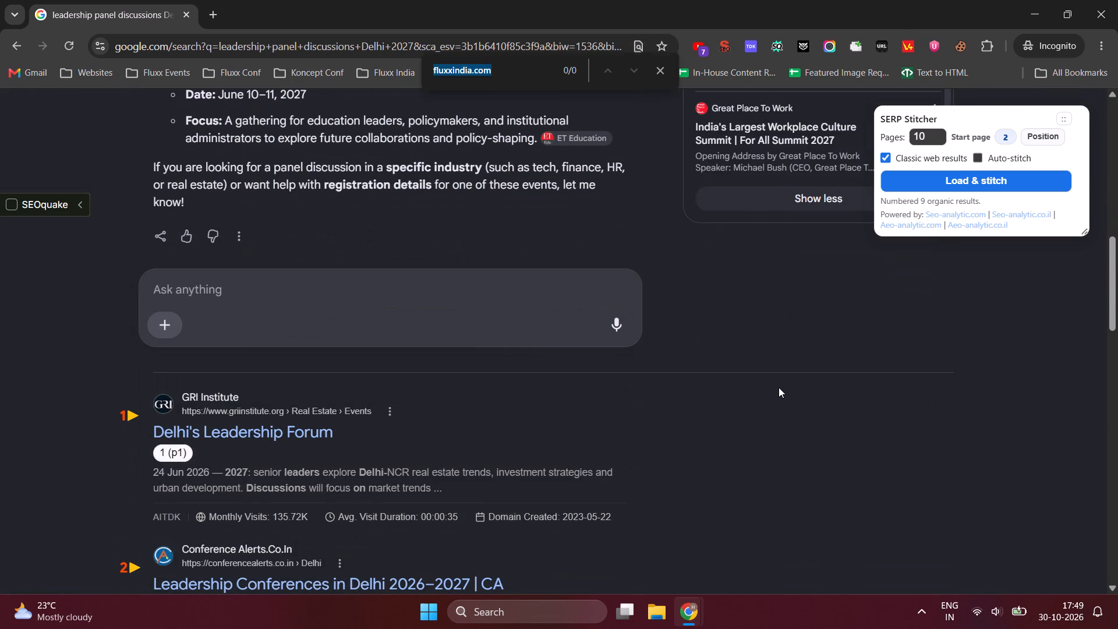
{"action": "key", "text": "Return"}
Load and stitch 10 pages of results with SERP Stitcher and search them for fluxxindia.com.
{"action": "left_click", "coordinate": [994, 175]}
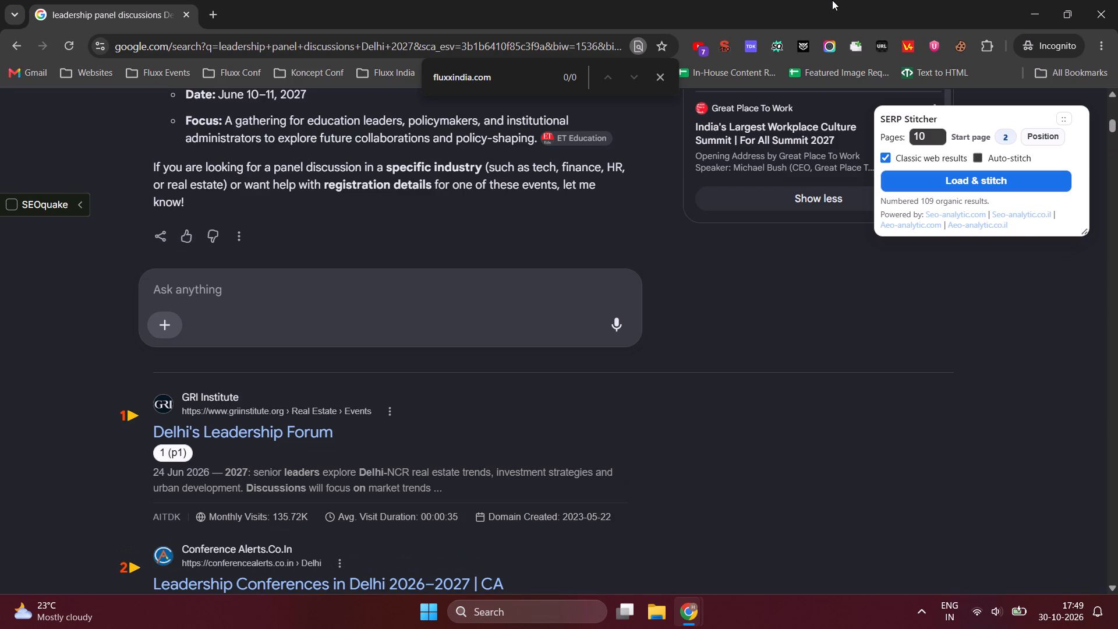
{"action": "key", "text": "ctrl+f"}
{"action": "key", "text": "Return"}
{"action": "key", "text": "Return"}
{"action": "key", "text": "Return"}
{"action": "key", "text": "Return"}
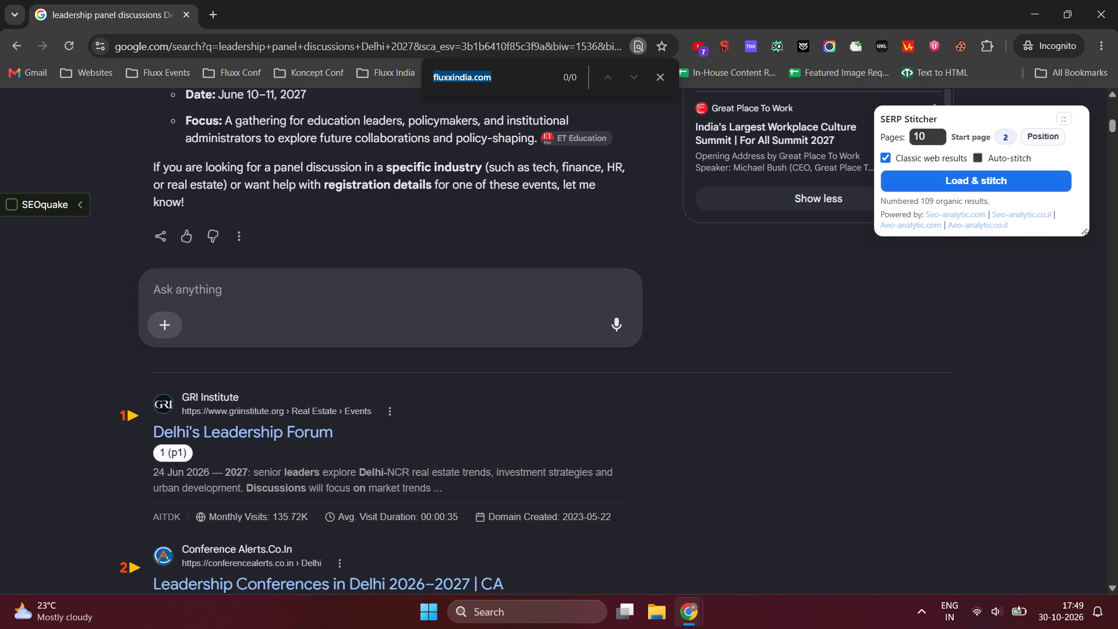
{"action": "key", "text": "Return"}
{"action": "key", "text": "Return"}
{"action": "key", "text": "alt+Tab"}
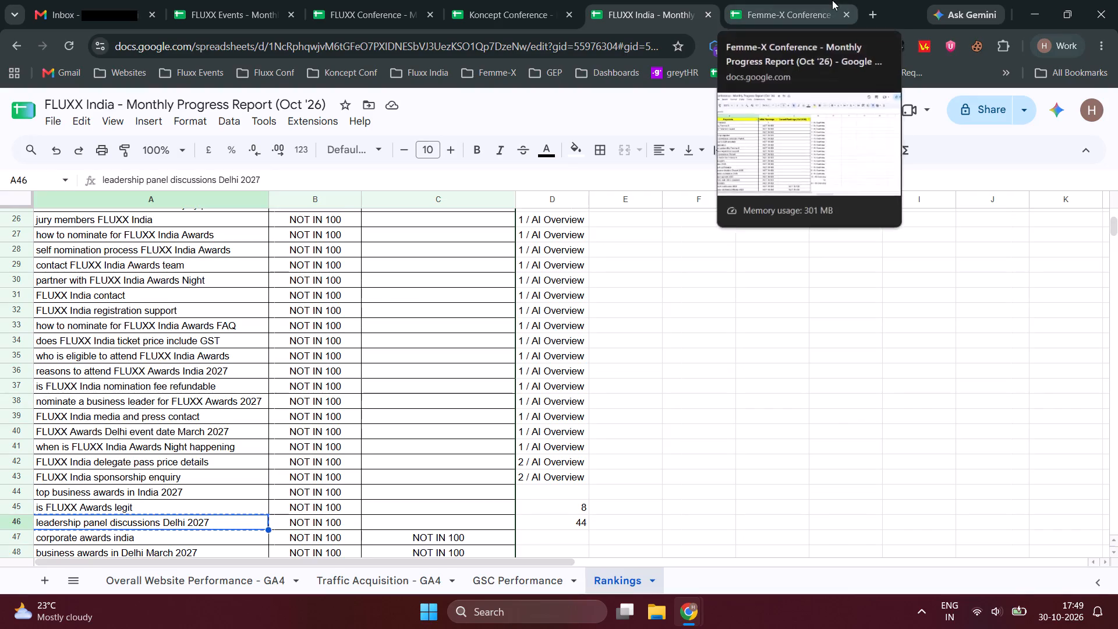
{"action": "key", "text": "alt+Tab"}
Go through the stitched results list from end to end and search it again for fluxxindia.com.
{"action": "scroll", "coordinate": [628, 380], "scroll_direction": "down", "scroll_amount": 5}
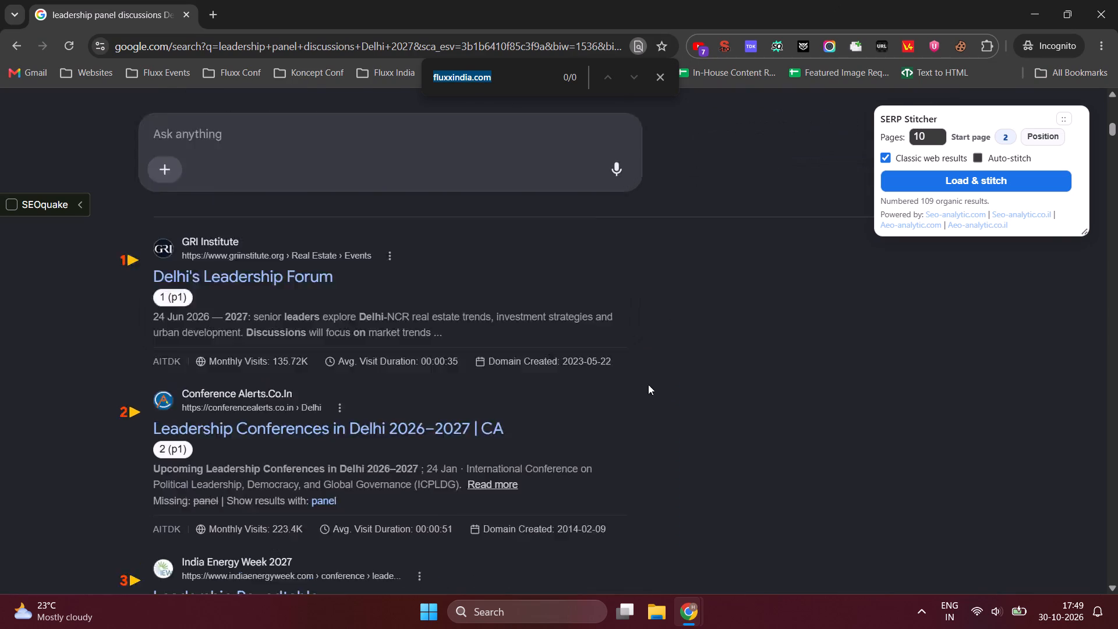
{"action": "scroll", "coordinate": [648, 384], "scroll_direction": "down", "scroll_amount": 7}
{"action": "left_click_drag", "start_coordinate": [1113, 146], "coordinate": [1117, 306]}
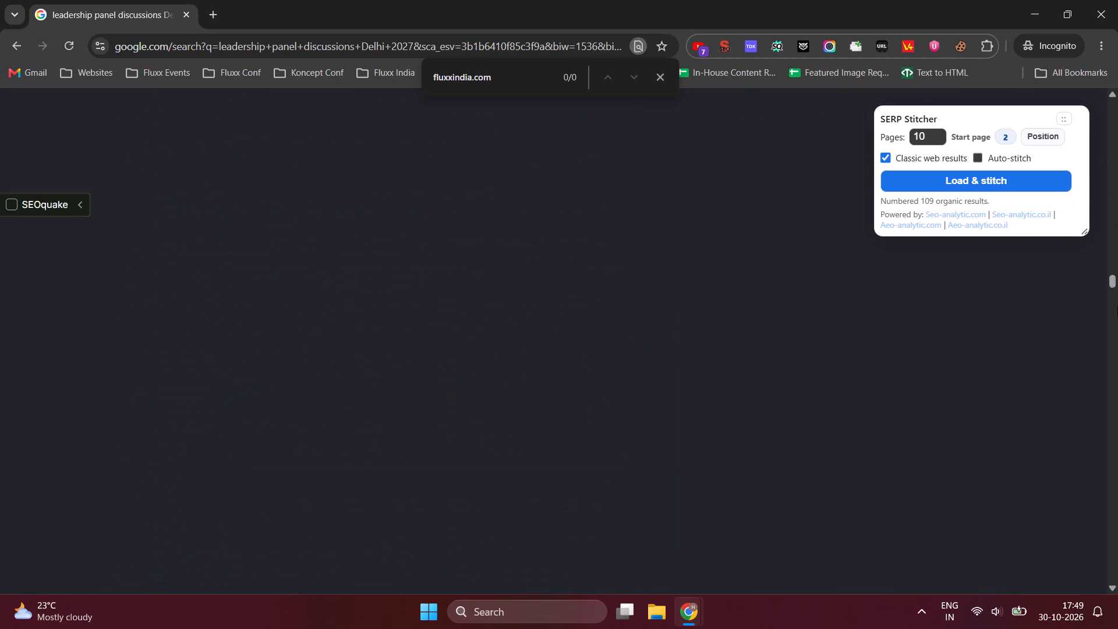
{"action": "left_click_drag", "start_coordinate": [1117, 306], "coordinate": [1117, 628]}
{"action": "scroll", "coordinate": [501, 426], "scroll_direction": "up", "scroll_amount": 2}
{"action": "scroll", "coordinate": [491, 430], "scroll_direction": "up", "scroll_amount": 20}
{"action": "scroll", "coordinate": [491, 430], "scroll_direction": "up", "scroll_amount": 10}
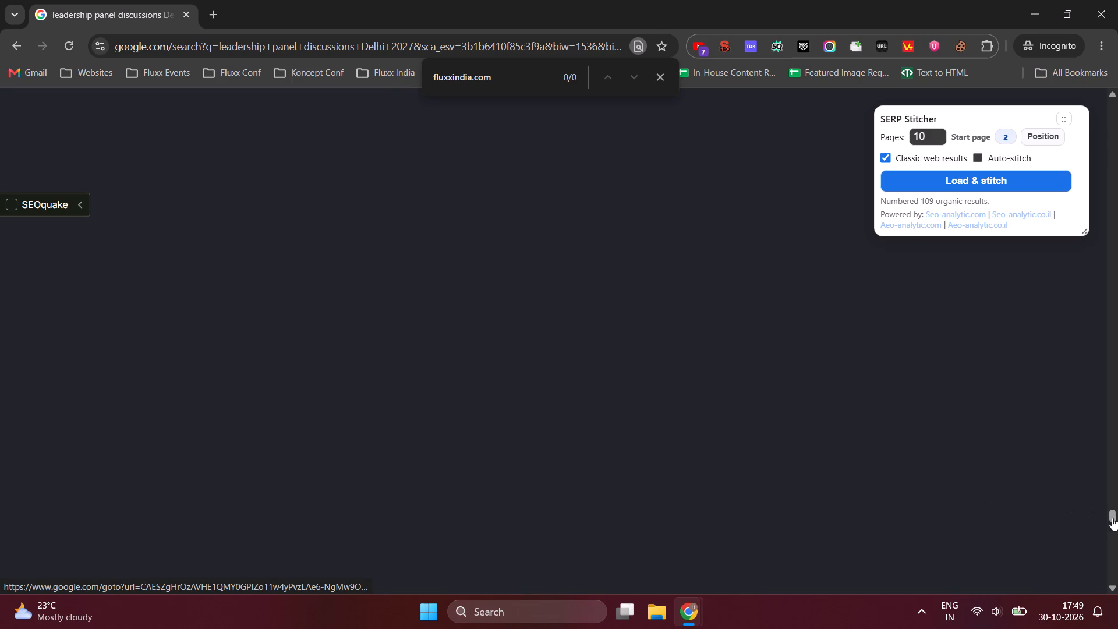
{"action": "left_click_drag", "start_coordinate": [1116, 517], "coordinate": [1116, 137]}
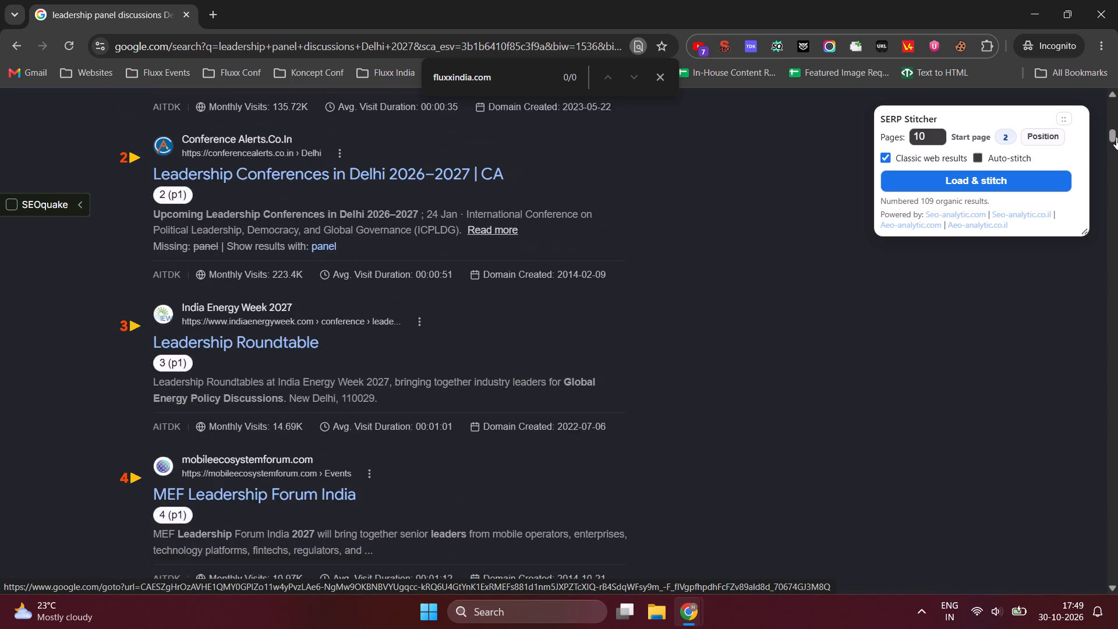
{"action": "left_click_drag", "start_coordinate": [1116, 137], "coordinate": [1113, 67]}
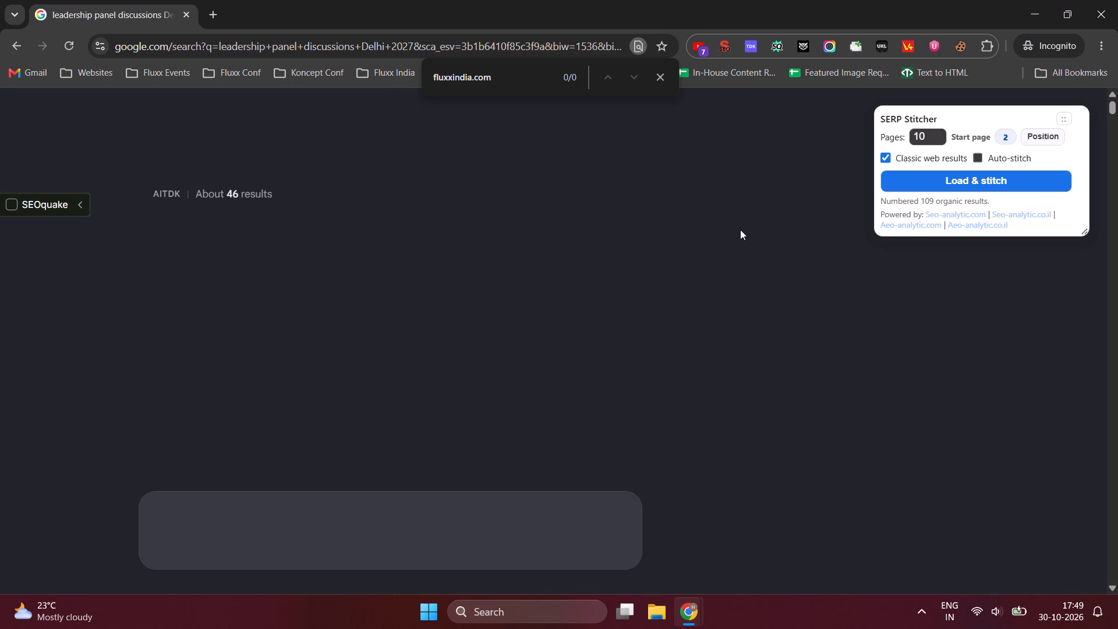
{"action": "key", "text": "ctrl+f"}
{"action": "key", "text": "Return"}
{"action": "key", "text": "Return"}
{"action": "key", "text": "Return"}
{"action": "key", "text": "Return"}
{"action": "key", "text": "Return"}
{"action": "key", "text": "Return"}
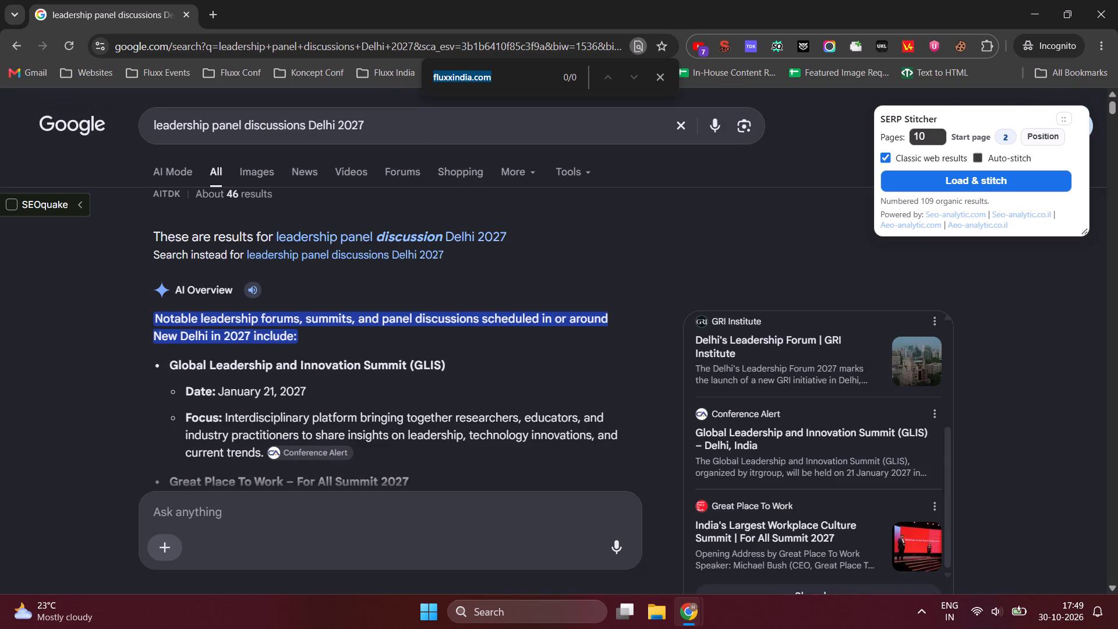
{"action": "key", "text": "Return"}
{"action": "key", "text": "Return"}
In the Rankings sheet, clear the rank in D46 for "leadership panel discussions Delhi 2027".
{"action": "key", "text": "alt+Tab"}
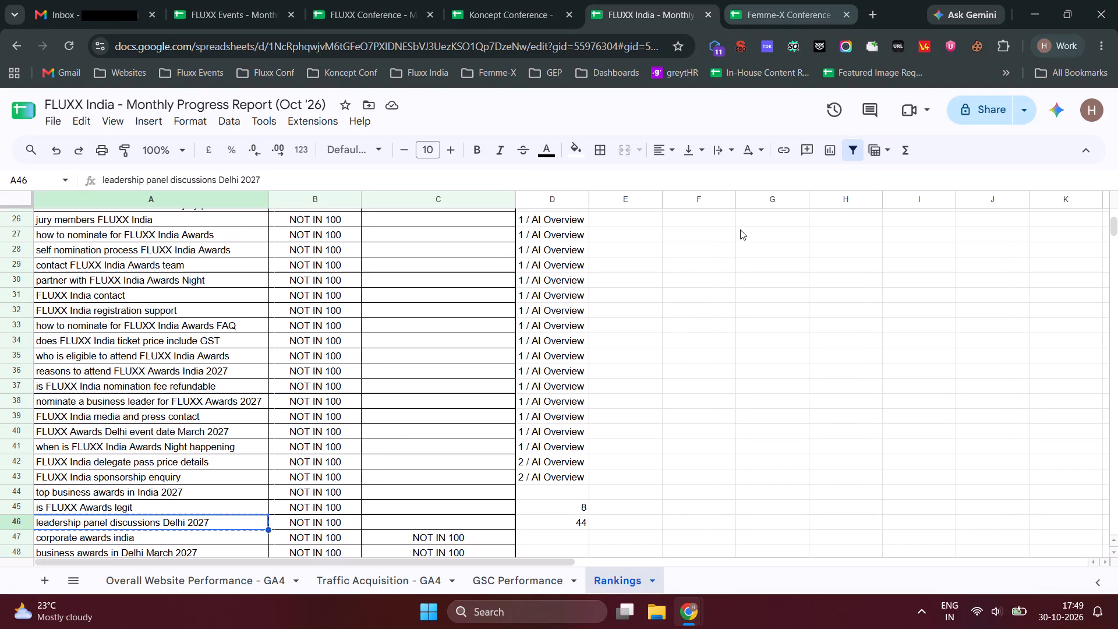
{"action": "key", "text": "Right"}
{"action": "key", "text": "Right"}
{"action": "key", "text": "Right"}
{"action": "key", "text": "Delete"}
Copy the keyword "corporate awards india" from A47 and search Google for it in the incognito window, replacing the previous query.
{"action": "key", "text": "Down"}
{"action": "key", "text": "Left"}
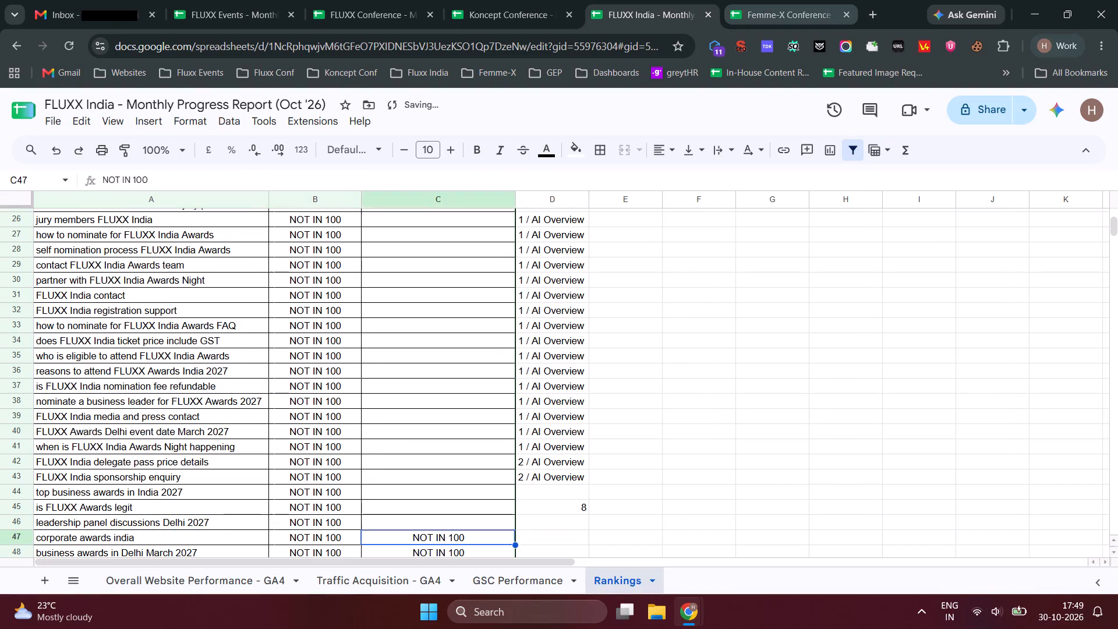
{"action": "key", "text": "Left"}
{"action": "key", "text": "Left"}
{"action": "key", "text": "Left"}
{"action": "key", "text": "ctrl+c"}
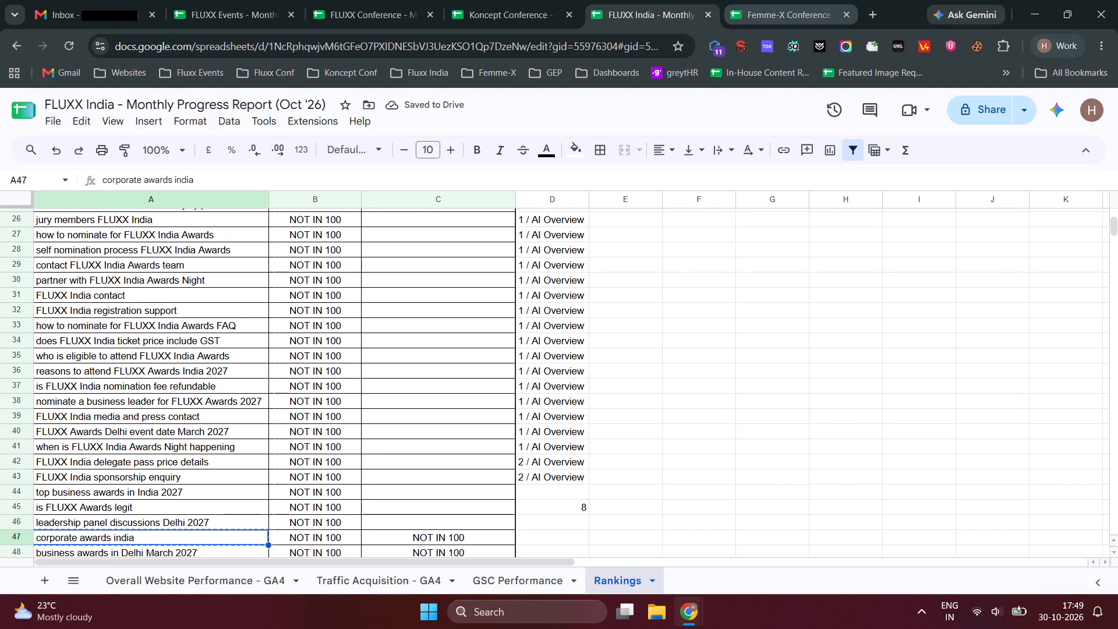
{"action": "key", "text": "alt+Tab"}
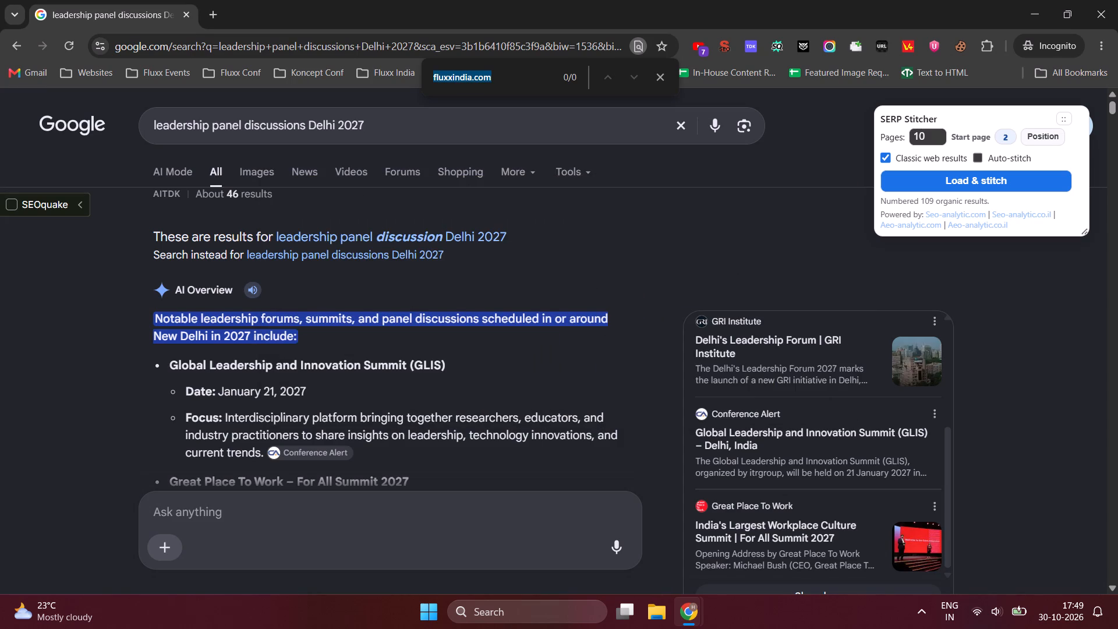
{"action": "triple_click", "coordinate": [412, 128]}
{"action": "left_click", "coordinate": [412, 128]}
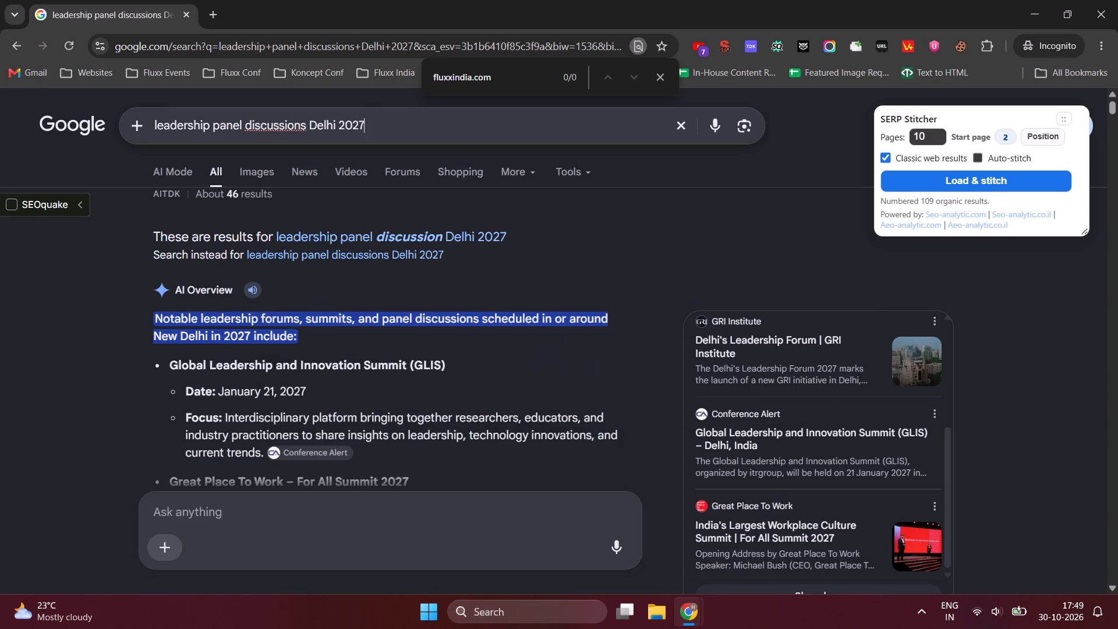
{"action": "key", "text": "ctrl+v"}
{"action": "key", "text": "ctrl+a"}
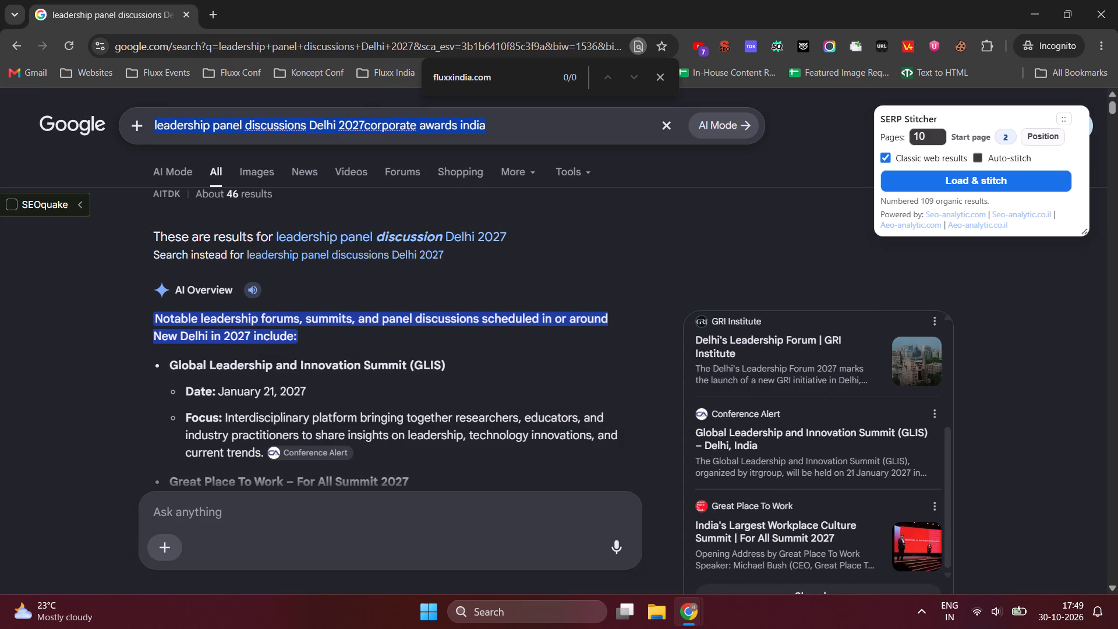
{"action": "key", "text": "ctrl+c"}
{"action": "key", "text": "alt+Tab"}
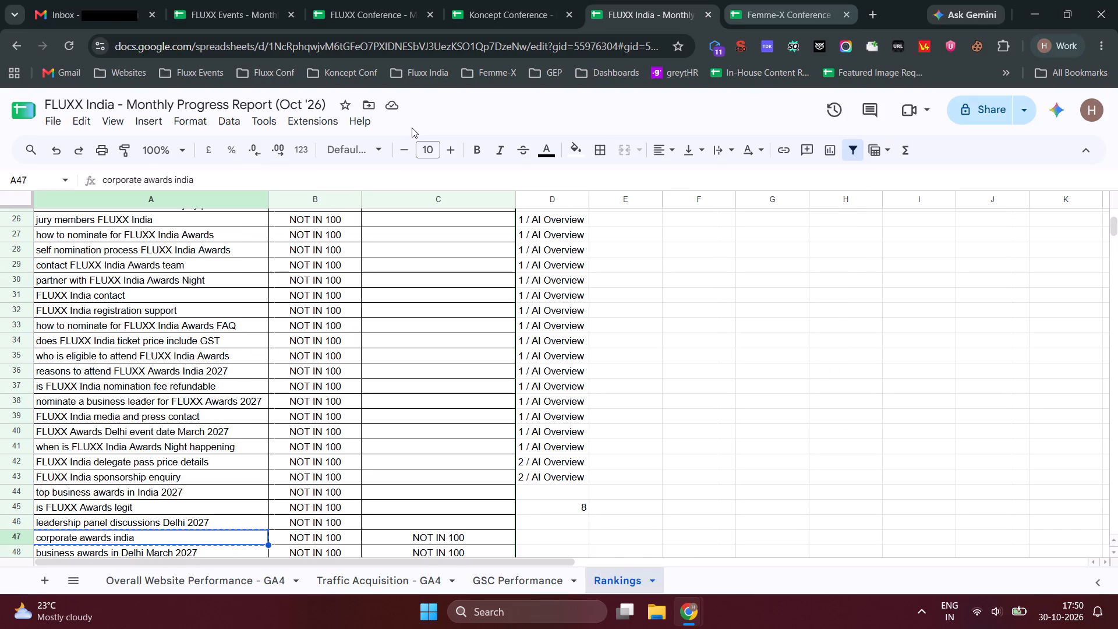
{"action": "key", "text": "ctrl+c"}
{"action": "key", "text": "alt+Tab"}
{"action": "key", "text": "ctrl+v"}
{"action": "key", "text": "Return"}
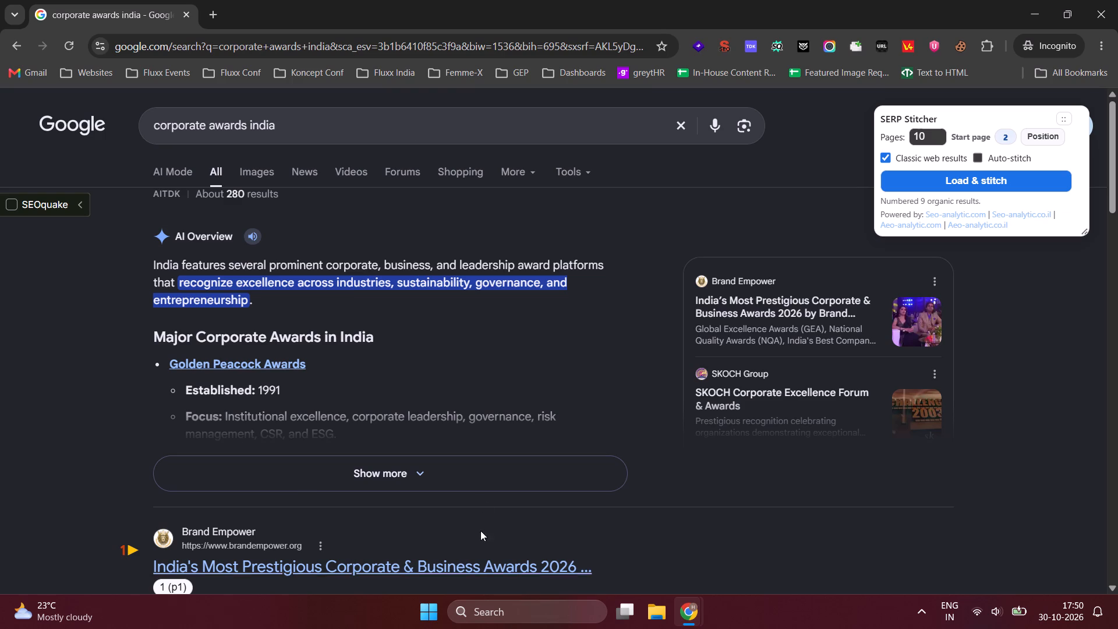
Expand the AI Overview and its full source list for "corporate awards india" and look through them and the first organic results.
{"action": "left_click", "coordinate": [489, 478]}
{"action": "scroll", "coordinate": [435, 451], "scroll_direction": "down", "scroll_amount": 4}
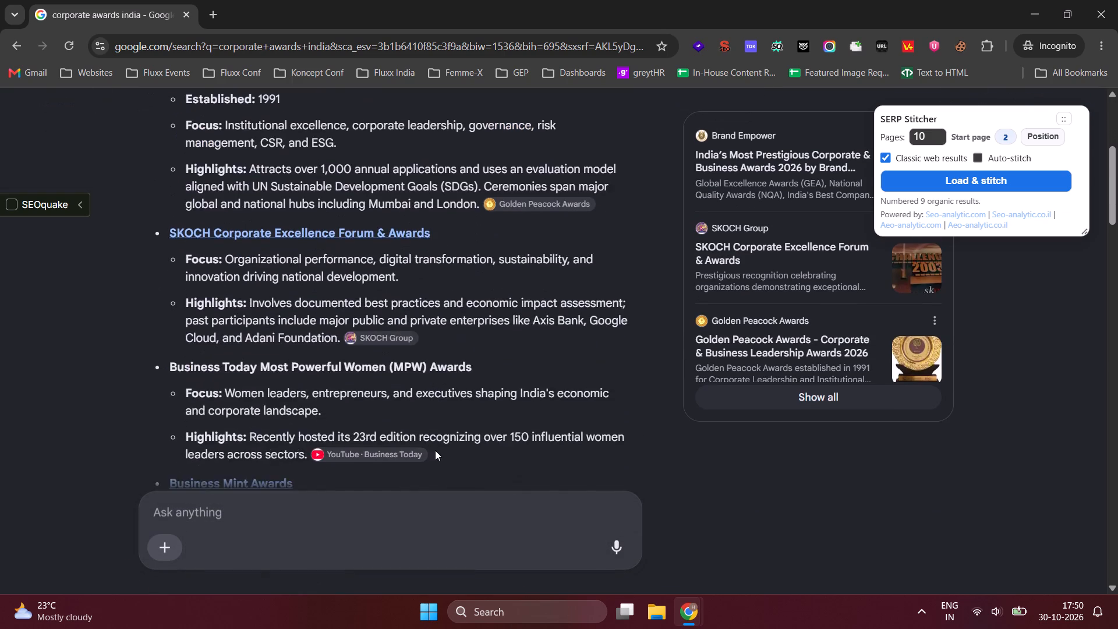
{"action": "scroll", "coordinate": [436, 449], "scroll_direction": "down", "scroll_amount": 7}
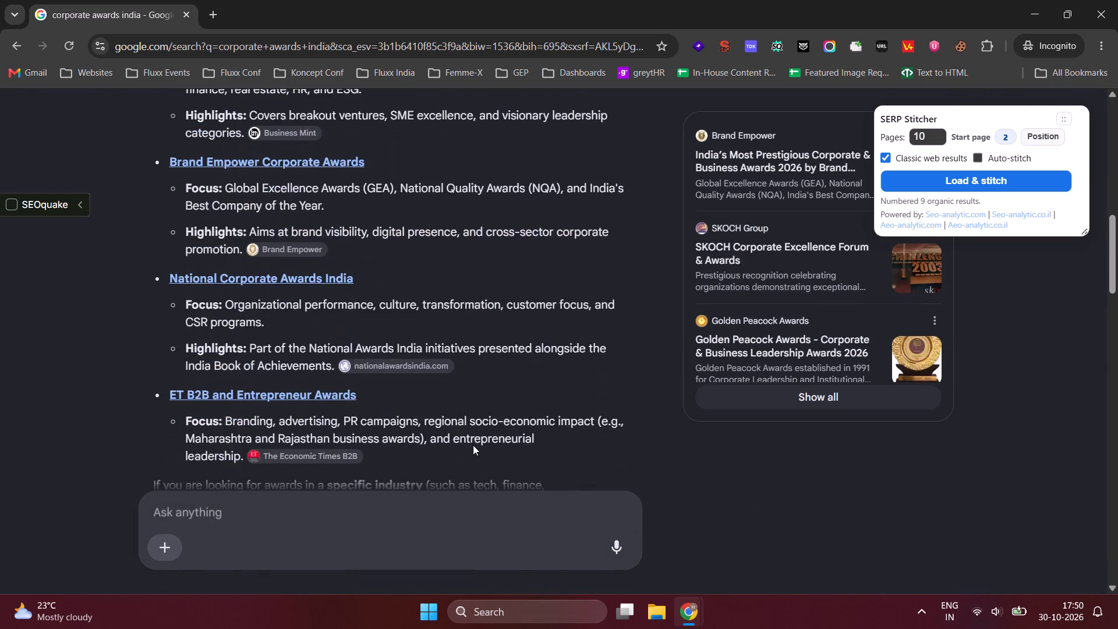
{"action": "left_click", "coordinate": [783, 401]}
{"action": "scroll", "coordinate": [777, 265], "scroll_direction": "down", "scroll_amount": 3}
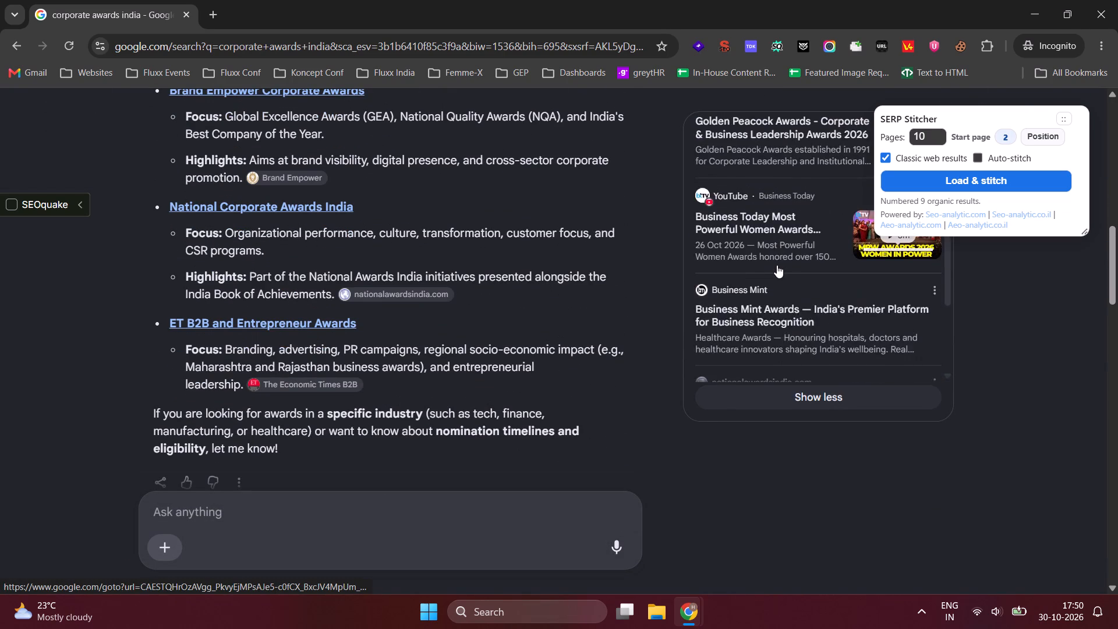
{"action": "scroll", "coordinate": [777, 265], "scroll_direction": "down", "scroll_amount": 6}
{"action": "scroll", "coordinate": [823, 376], "scroll_direction": "down", "scroll_amount": 4}
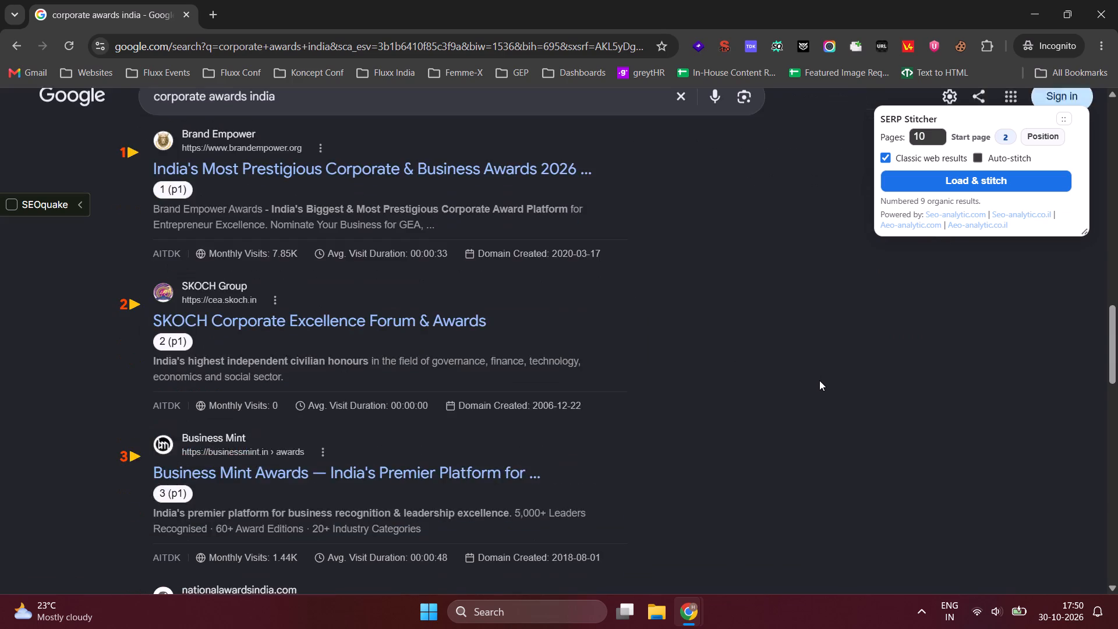
{"action": "scroll", "coordinate": [819, 380], "scroll_direction": "down", "scroll_amount": 4}
Search the first results page for fluxxindia.com.
{"action": "key", "text": "ctrl+f"}
{"action": "key", "text": "Return"}
{"action": "key", "text": "Return"}
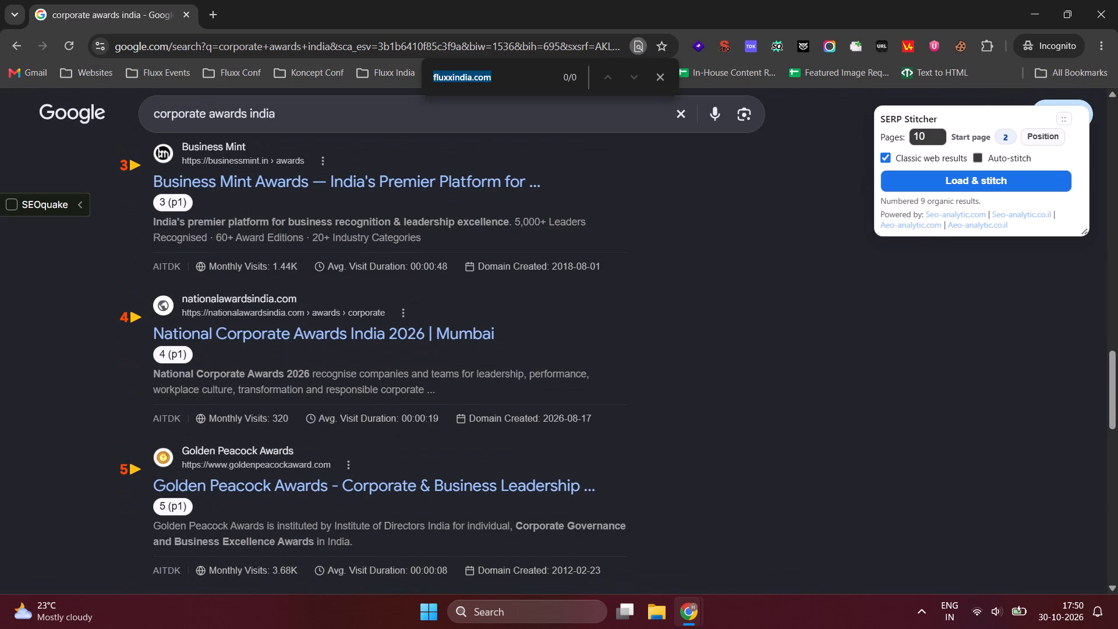
{"action": "key", "text": "alt+Tab"}
{"action": "key", "text": "alt+Tab"}
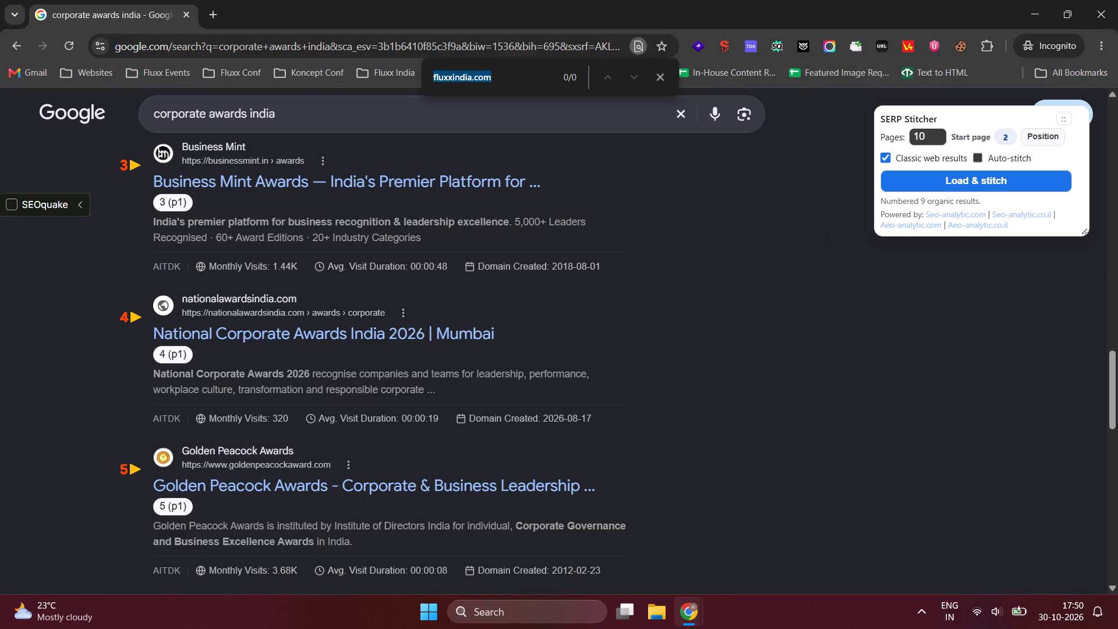
Load and stitch 10 pages of "corporate awards india" results with SERP Stitcher and search them for fluxxindia.com.
{"action": "left_click", "coordinate": [926, 187]}
{"action": "left_click", "coordinate": [607, 0]}
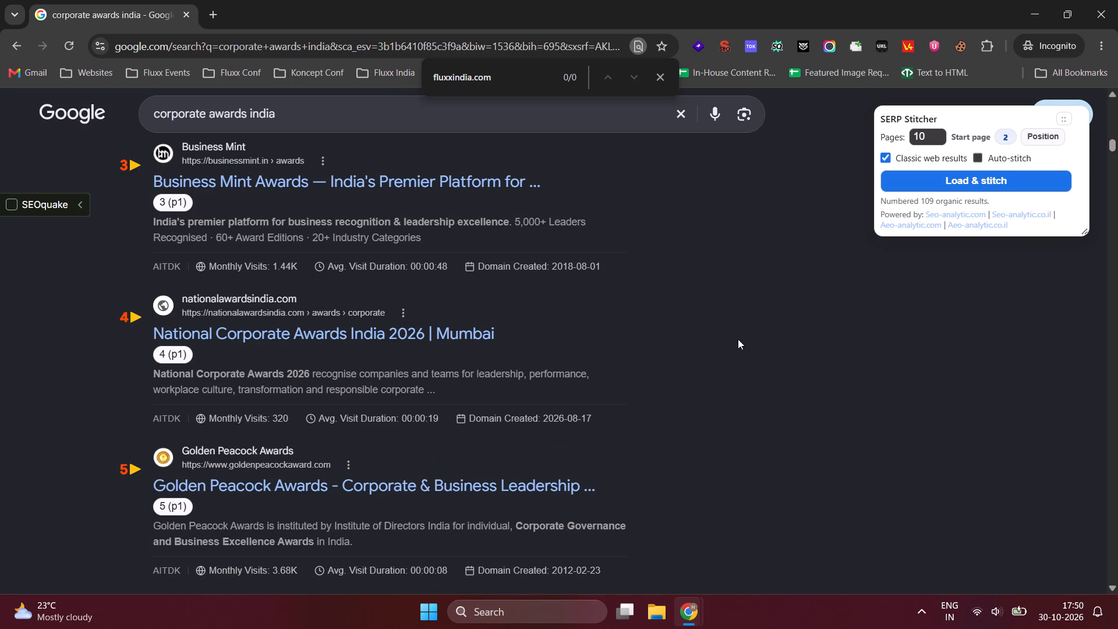
{"action": "key", "text": "ctrl+f"}
{"action": "key", "text": "Return"}
{"action": "key", "text": "Return"}
{"action": "key", "text": "Return"}
{"action": "key", "text": "Return"}
{"action": "key", "text": "Return"}
Copy the keyword "business awards in Delhi March 2027" from A48 of the Rankings sheet and search Google for it in the incognito window.
{"action": "key", "text": "alt+Tab"}
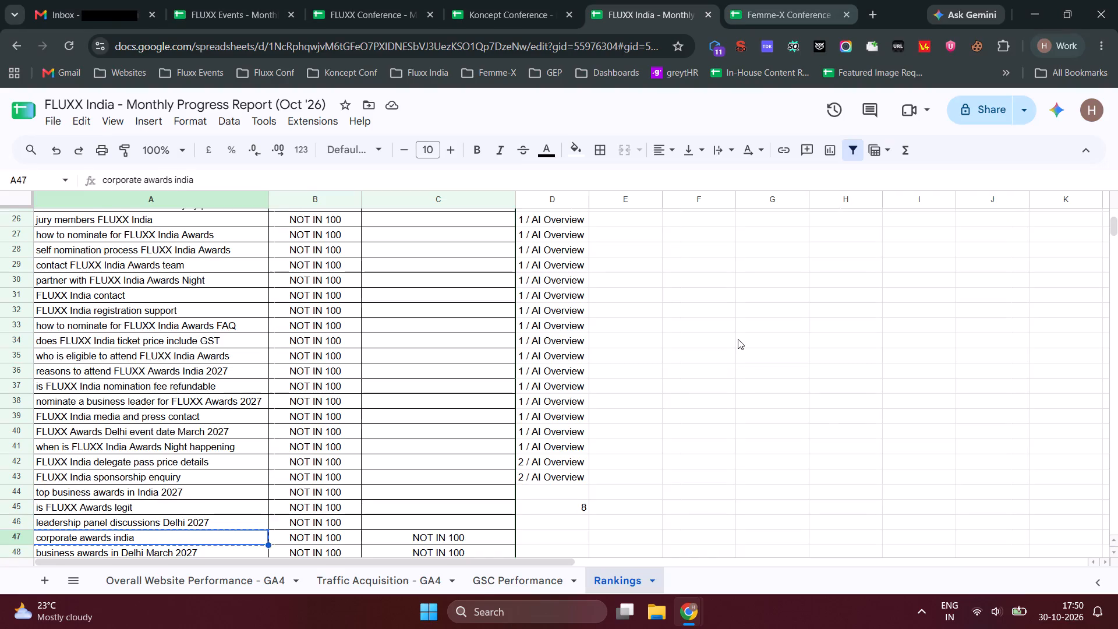
{"action": "key", "text": "Down"}
{"action": "key", "text": "ctrl+c"}
{"action": "key", "text": "alt+Tab"}
{"action": "left_click", "coordinate": [676, 114]}
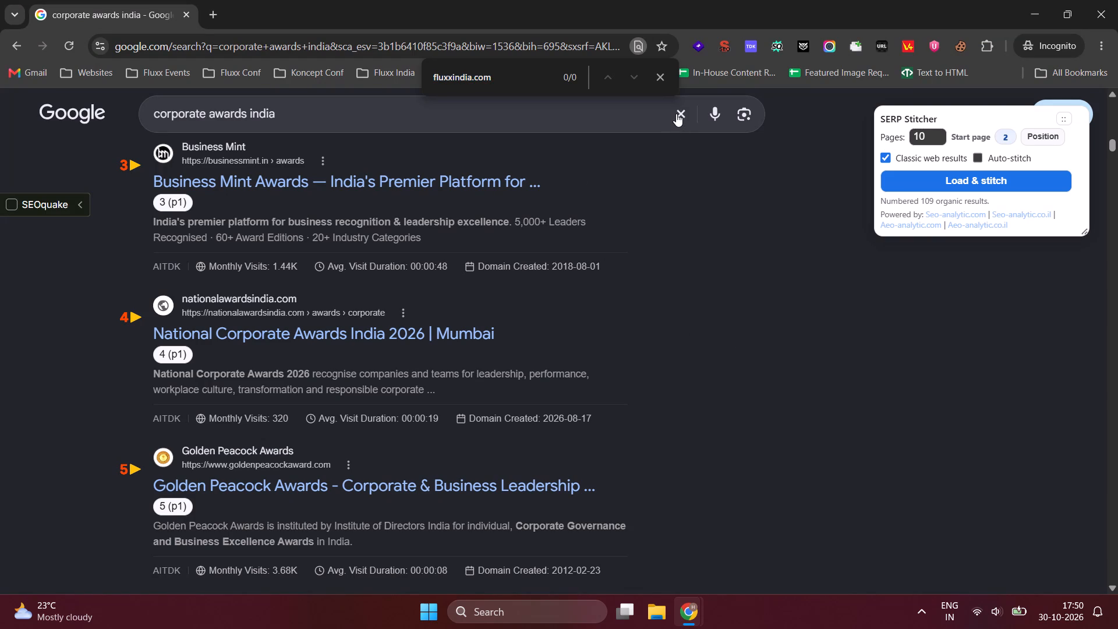
{"action": "key", "text": "ctrl+v"}
{"action": "key", "text": "Return"}
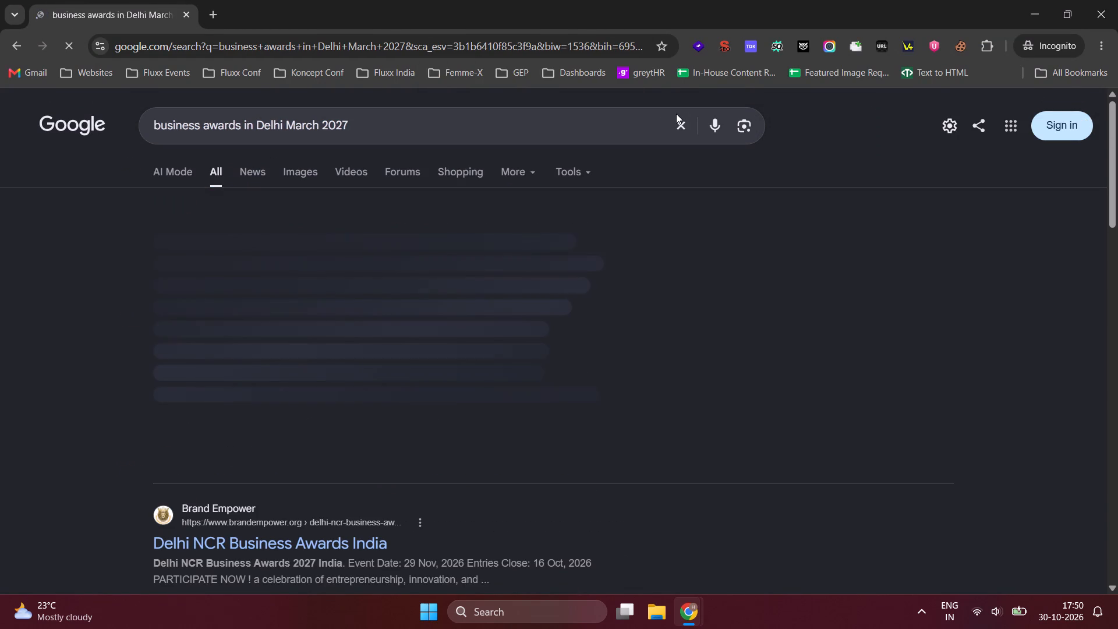
Expand the AI Overview and its full source list, and search the page for fluxxindia.com.
{"action": "left_click", "coordinate": [577, 472]}
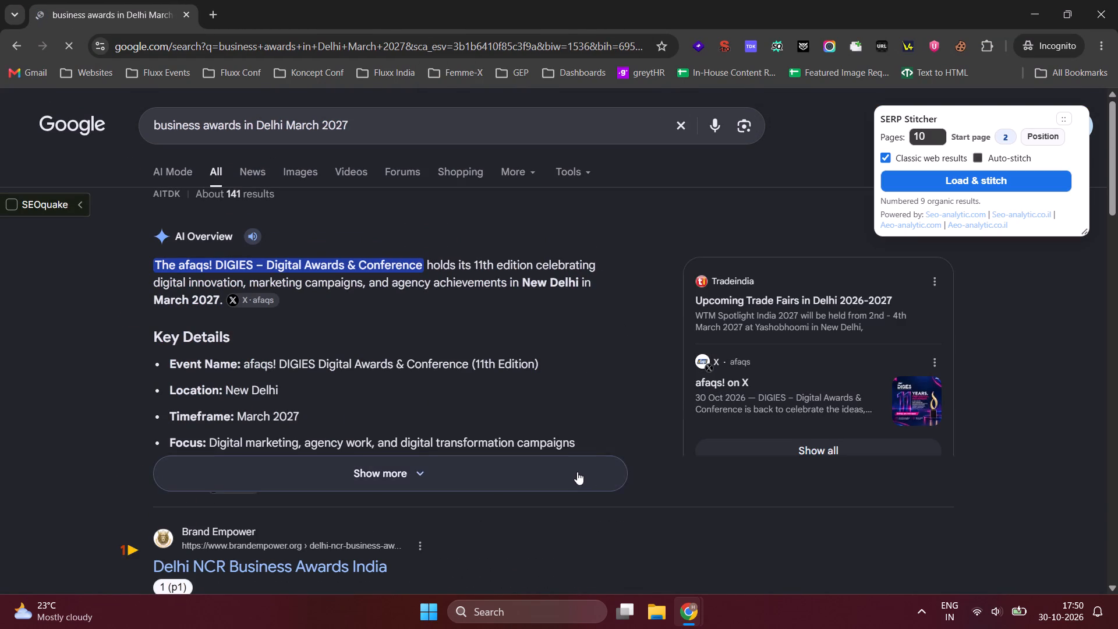
{"action": "left_click", "coordinate": [798, 448]}
{"action": "scroll", "coordinate": [778, 397], "scroll_direction": "down", "scroll_amount": 5}
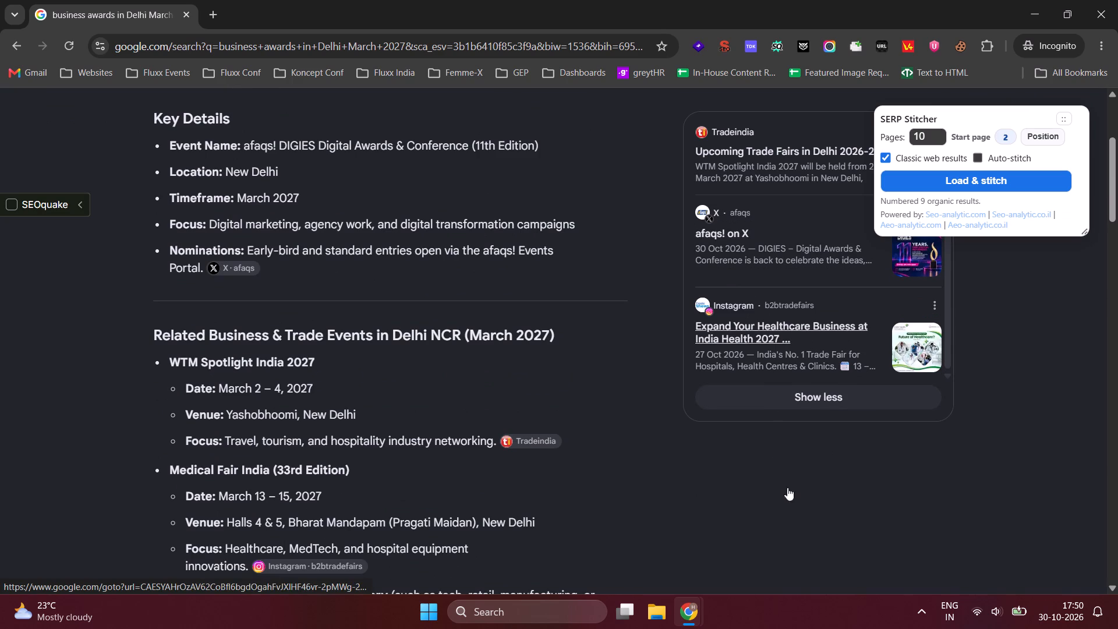
{"action": "left_click", "coordinate": [791, 489]}
{"action": "key", "text": "ctrl+f"}
{"action": "key", "text": "Return"}
{"action": "key", "text": "Return"}
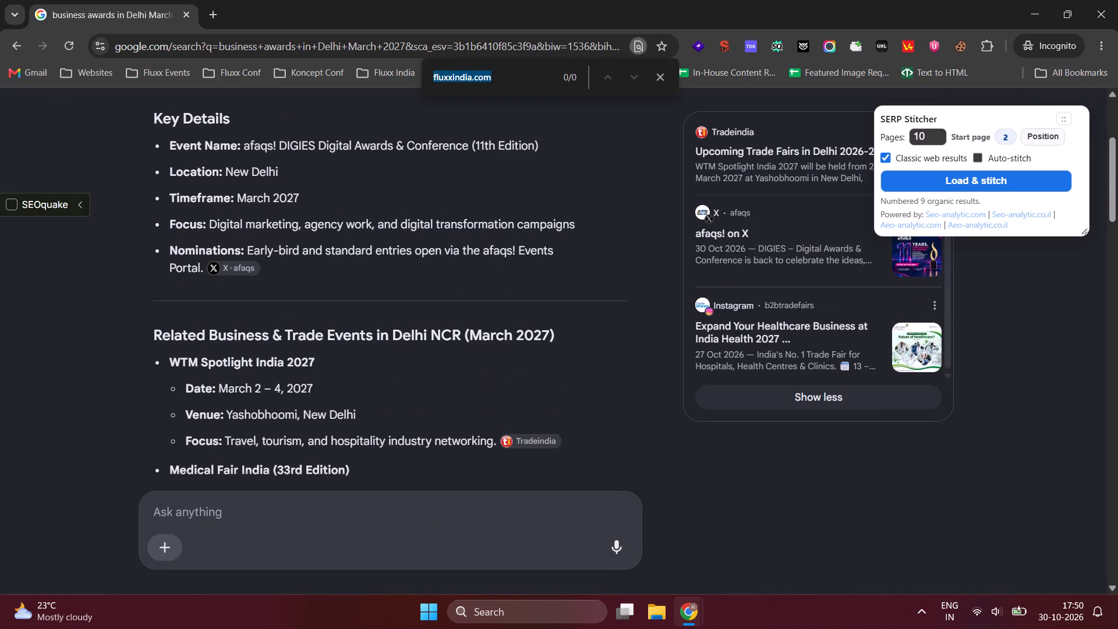
{"action": "key", "text": "Return"}
{"action": "key", "text": "Return"}
{"action": "key", "text": "Return"}
Load and stitch 10 pages of "business awards in Delhi March 2027" results with SERP Stitcher and search them for fluxxindia.com.
{"action": "left_click", "coordinate": [1013, 180]}
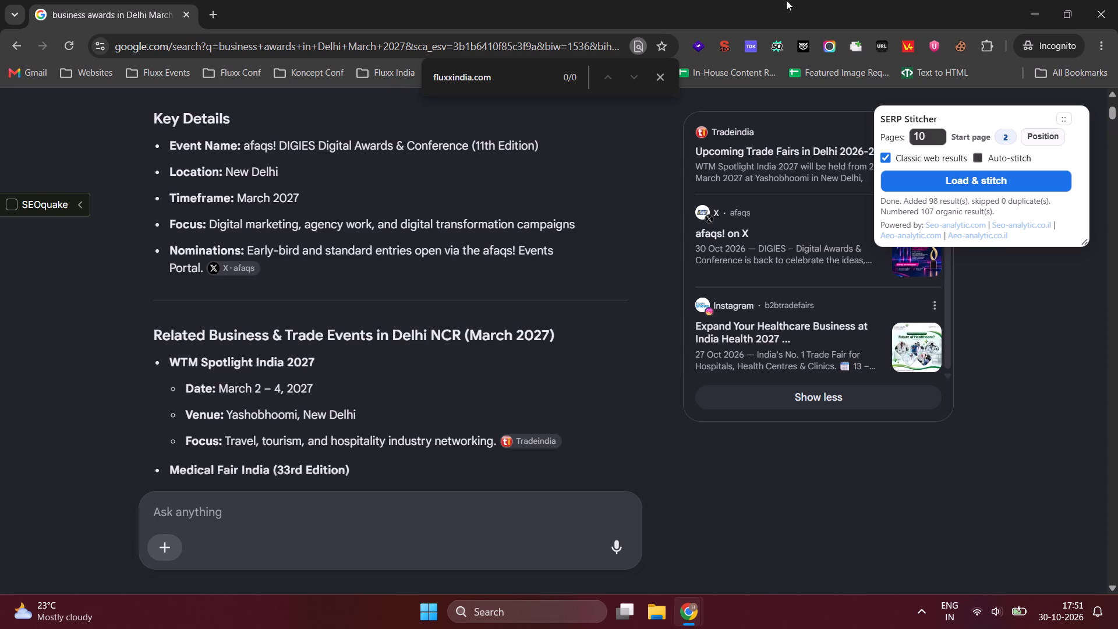
{"action": "key", "text": "ctrl+f"}
{"action": "key", "text": "Return"}
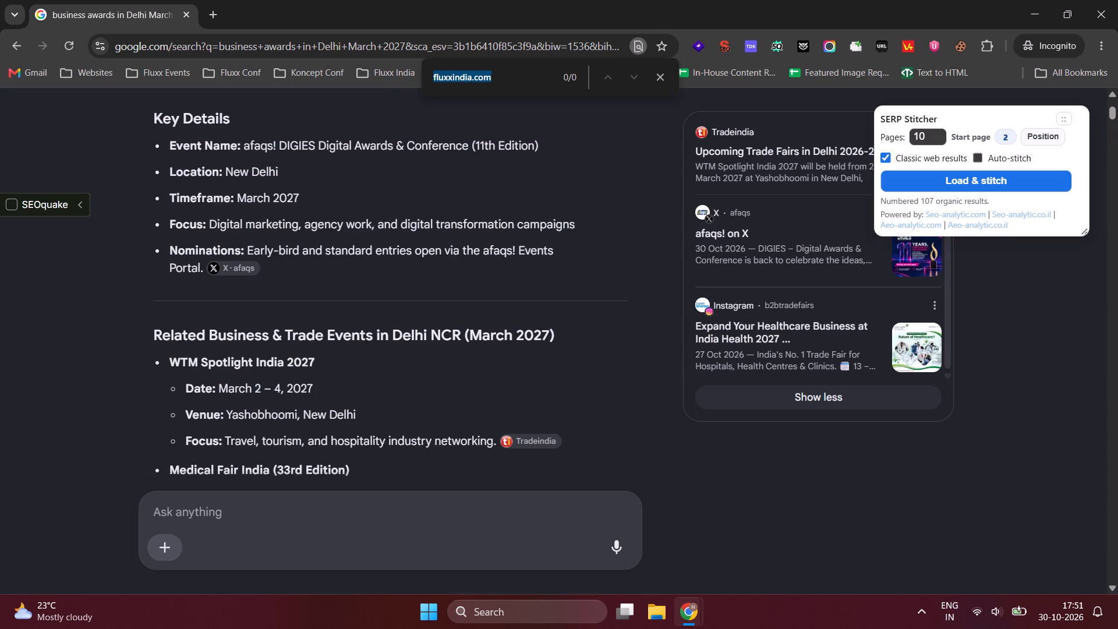
{"action": "key", "text": "Return"}
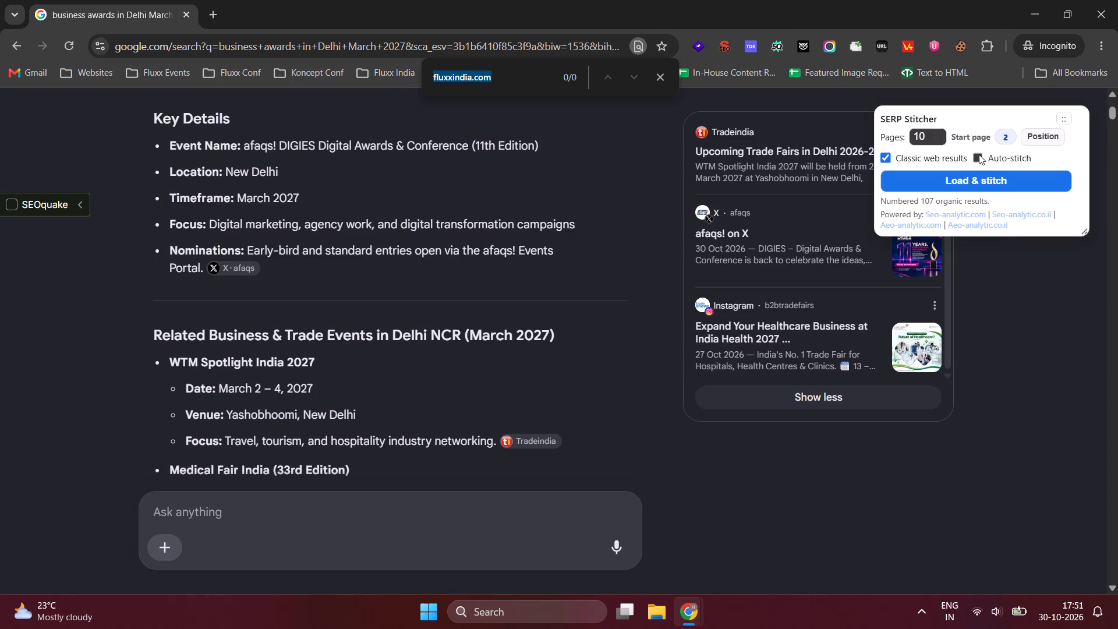
Turn on Auto-stitch in SERP Stitcher.
{"action": "left_click", "coordinate": [979, 154]}
Copy the keyword "business awards india" from A49 of the Rankings sheet and search Google for it, replacing the previous query.
{"action": "scroll", "coordinate": [596, 333], "scroll_direction": "up", "scroll_amount": 9}
{"action": "triple_click", "coordinate": [458, 125]}
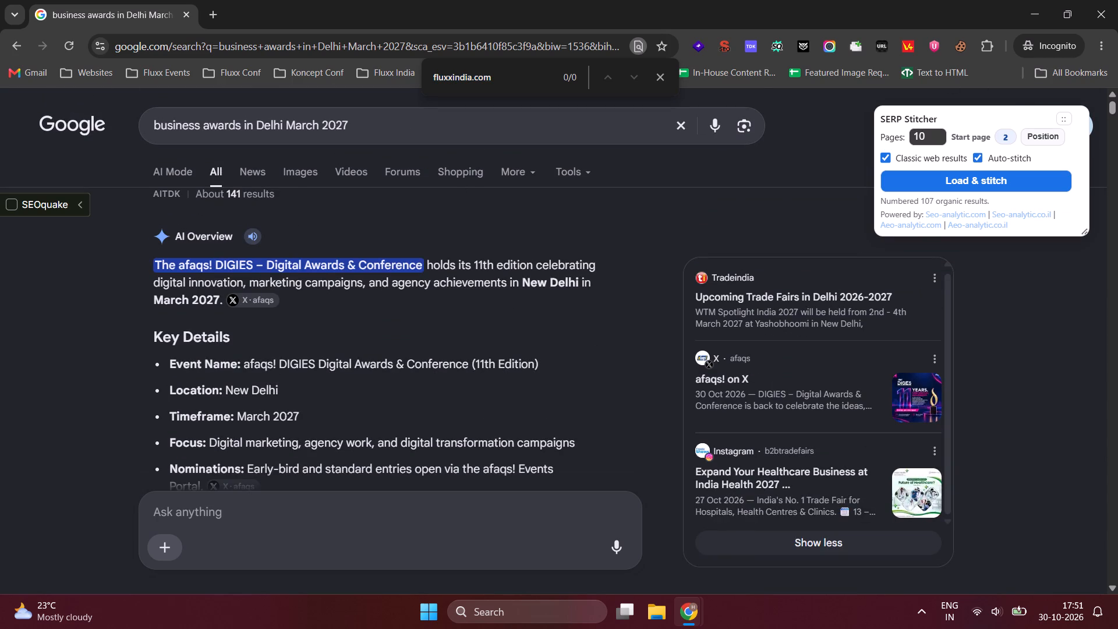
{"action": "left_click", "coordinate": [678, 128]}
{"action": "left_click", "coordinate": [685, 124]}
{"action": "key", "text": "alt+Tab"}
{"action": "key", "text": "Down"}
{"action": "key", "text": "ctrl+c"}
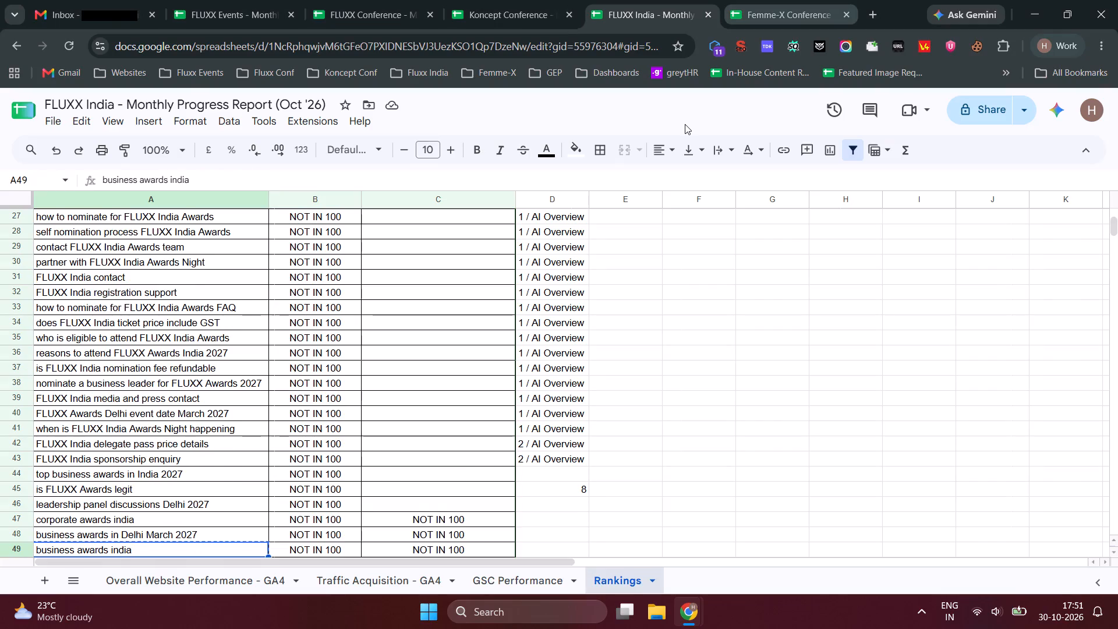
{"action": "key", "text": "ctrl+c"}
{"action": "key", "text": "alt+Tab"}
{"action": "left_click", "coordinate": [682, 128]}
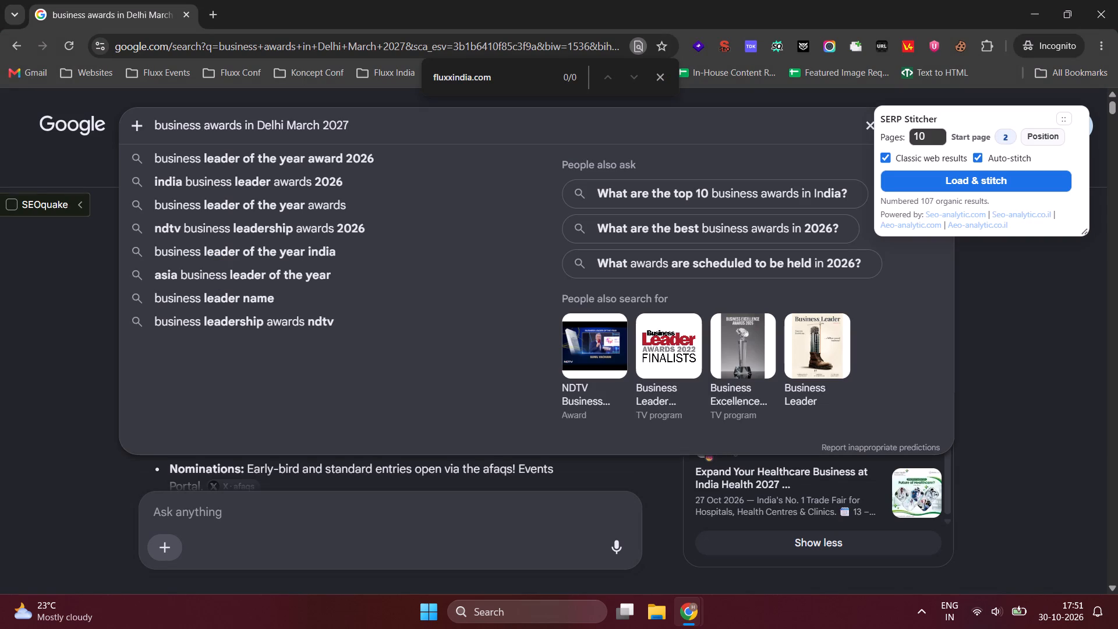
{"action": "triple_click", "coordinate": [693, 122]}
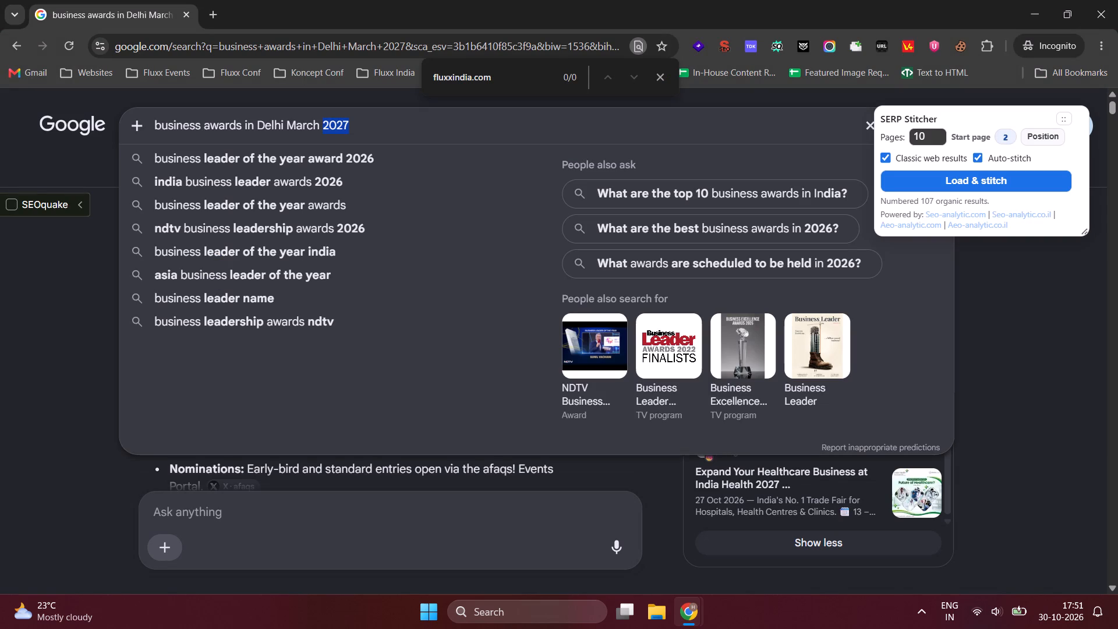
{"action": "key", "text": "BackSpace"}
{"action": "key", "text": "BackSpace"}
{"action": "key", "text": "BackSpace"}
{"action": "key", "text": "BackSpace"}
{"action": "key", "text": "ctrl+v"}
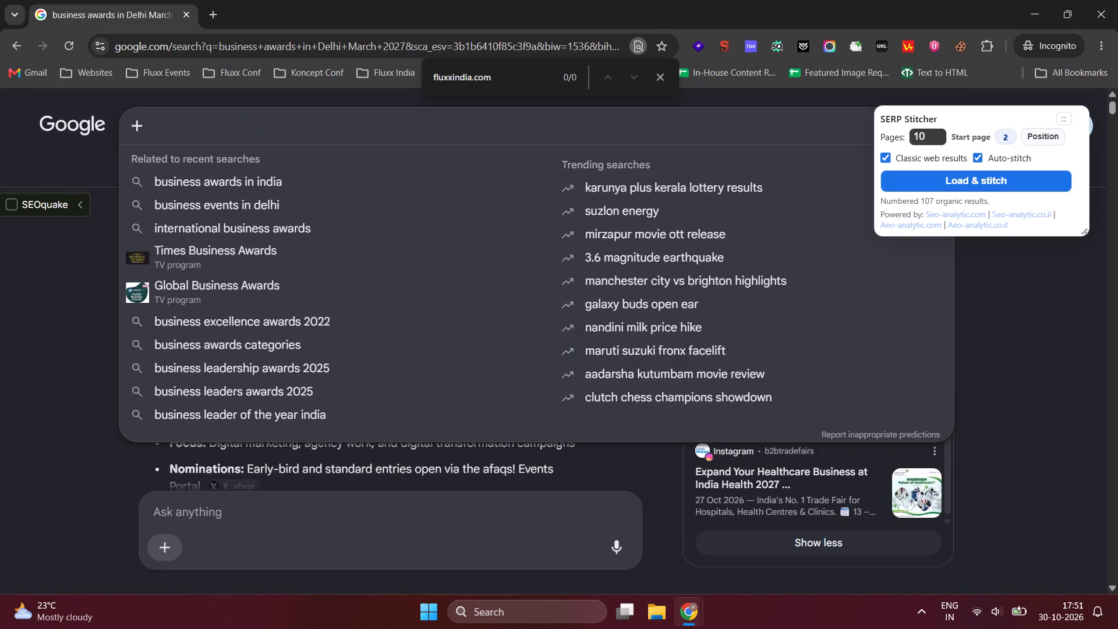
{"action": "key", "text": "Return"}
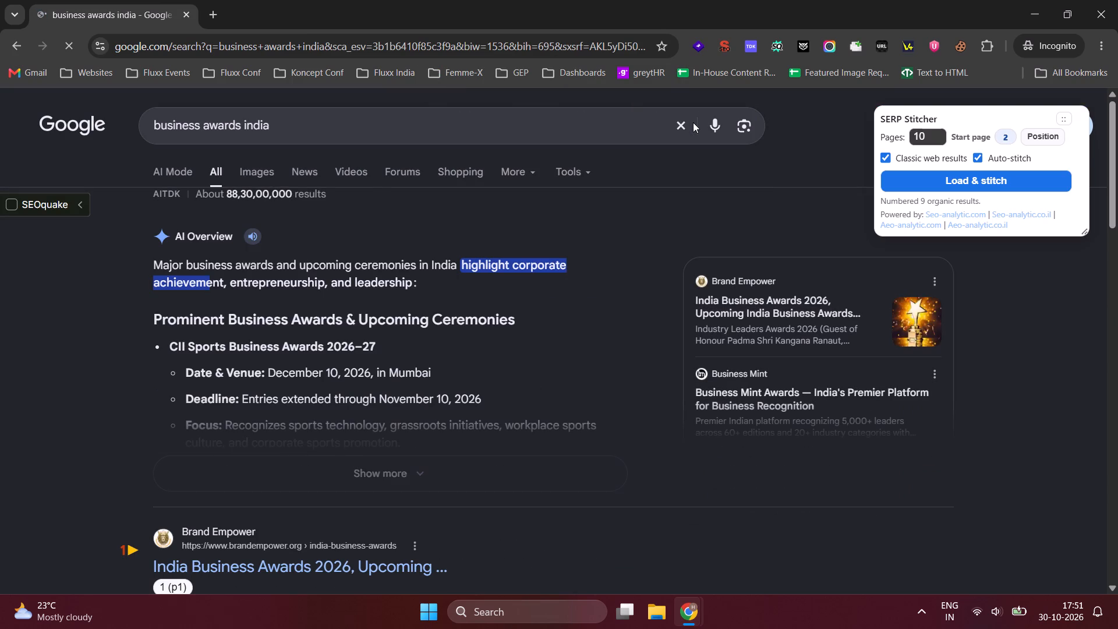
Expand the AI Overview for "business awards india" and its full source list, and look through the listed sources.
{"action": "left_click", "coordinate": [543, 479]}
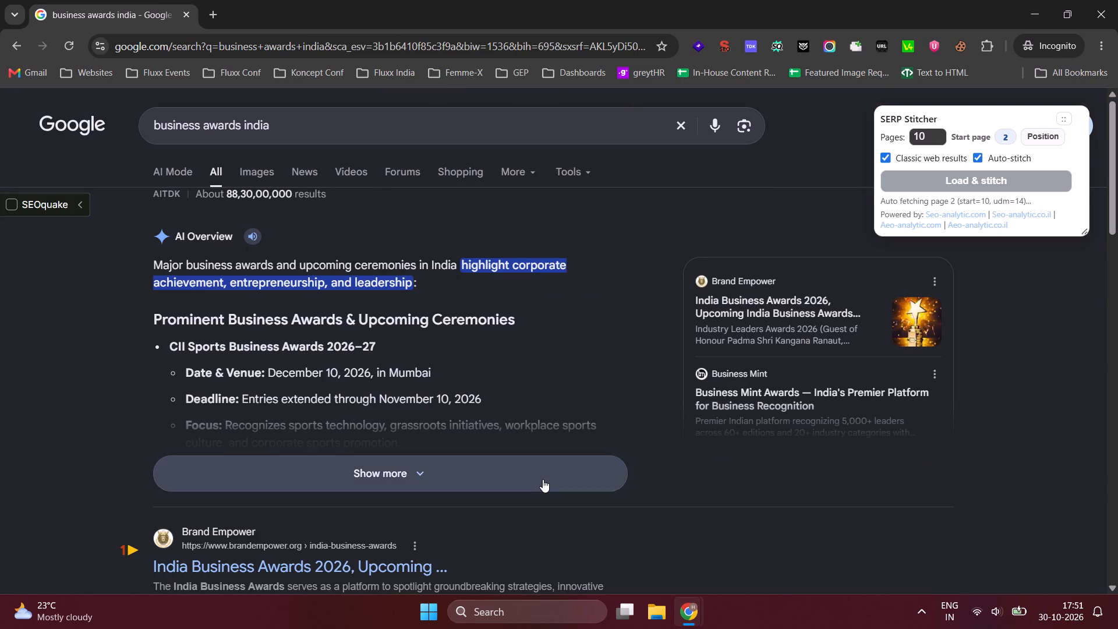
{"action": "left_click", "coordinate": [806, 538]}
{"action": "scroll", "coordinate": [788, 462], "scroll_direction": "down", "scroll_amount": 2}
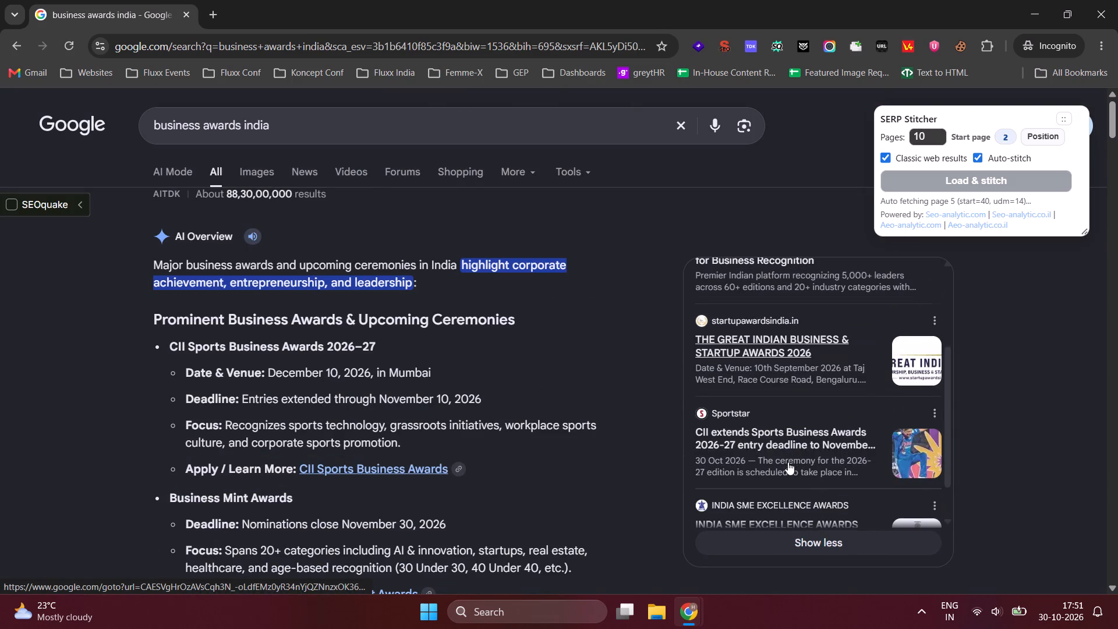
{"action": "scroll", "coordinate": [788, 454], "scroll_direction": "down", "scroll_amount": 6}
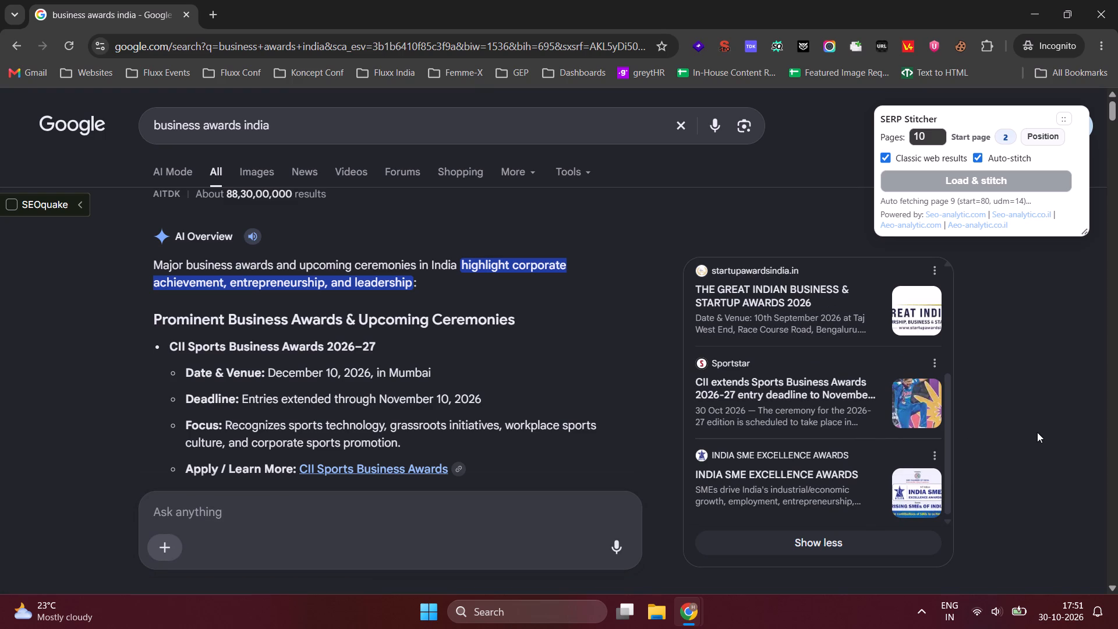
{"action": "scroll", "coordinate": [891, 454], "scroll_direction": "down", "scroll_amount": 4}
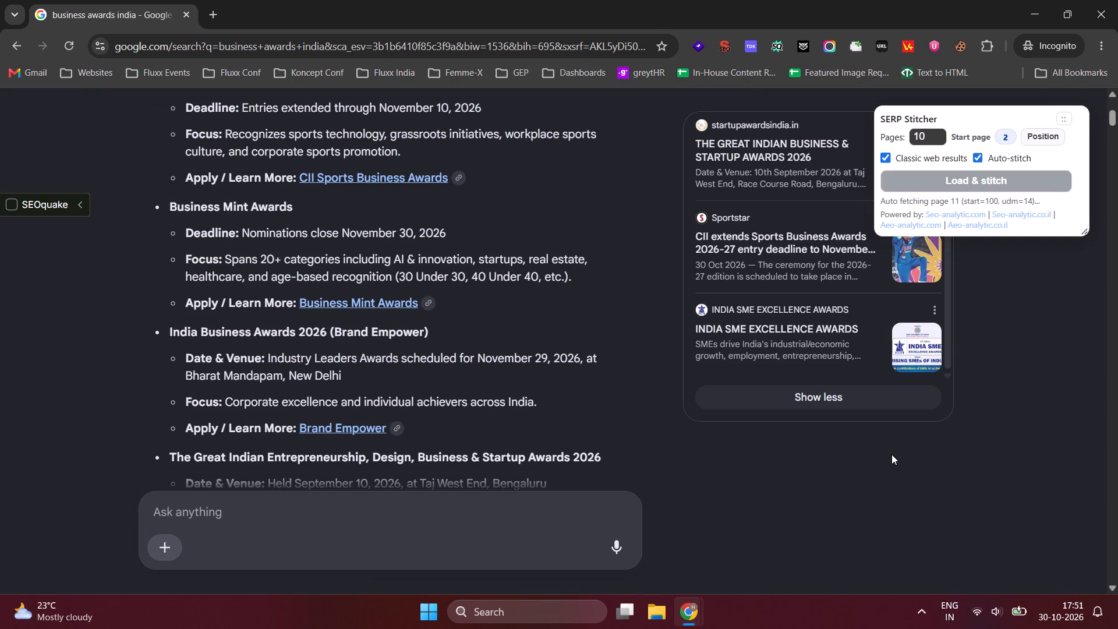
Search the auto-stitched "business awards india" results for fluxxindia.com.
{"action": "key", "text": "ctrl+f"}
{"action": "key", "text": "Return"}
{"action": "key", "text": "Return"}
{"action": "key", "text": "Return"}
{"action": "key", "text": "Return"}
{"action": "key", "text": "Return"}
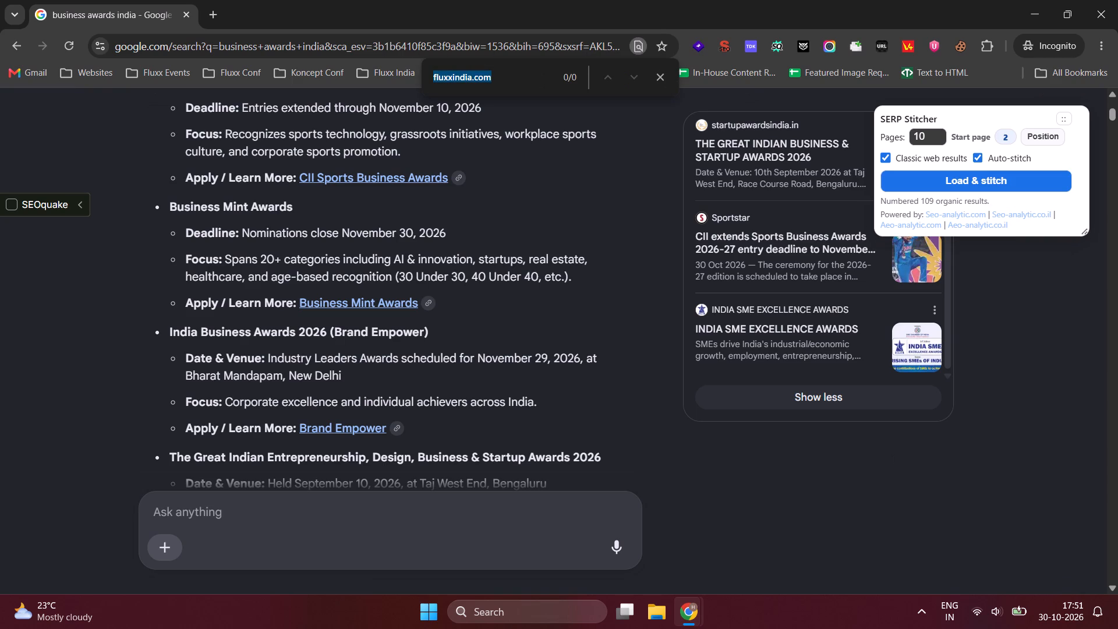
{"action": "key", "text": "ctrl+f"}
{"action": "key", "text": "Return"}
{"action": "key", "text": "Return"}
{"action": "key", "text": "Return"}
{"action": "key", "text": "Return"}
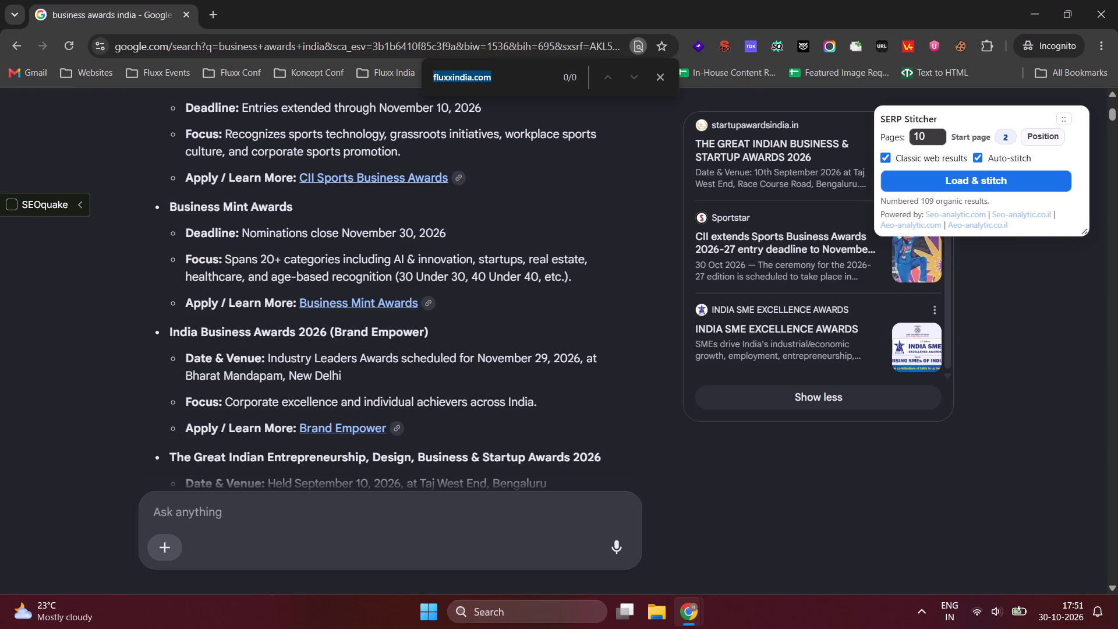
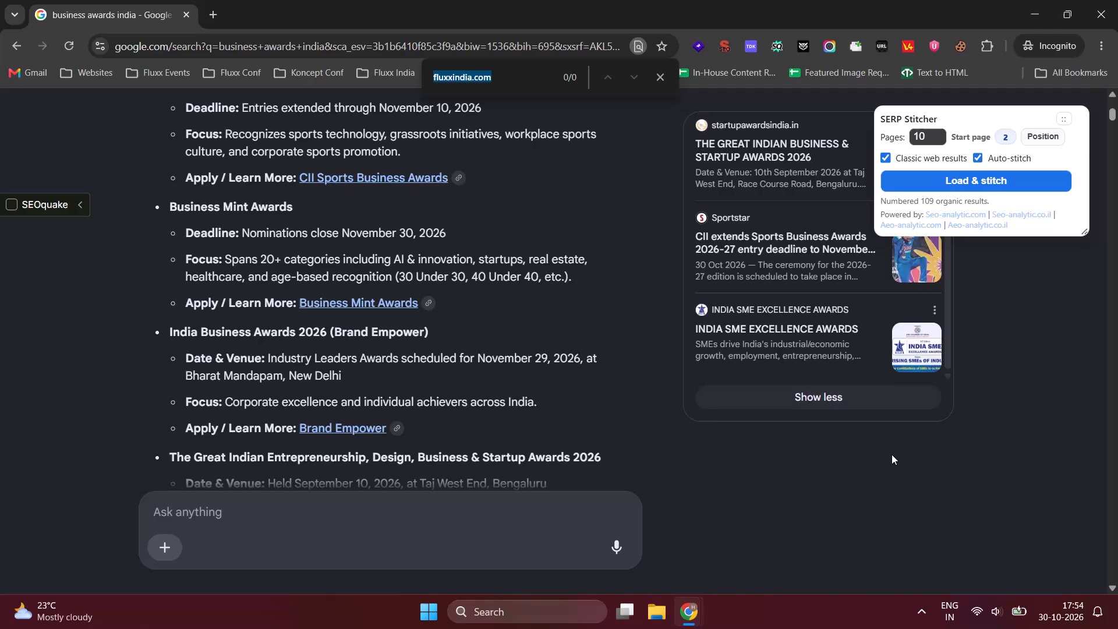
Search the stitched "business awards india" results again for fluxxindia.com.
{"action": "key", "text": "ctrl+f"}
{"action": "key", "text": "Return"}
{"action": "key", "text": "Return"}
{"action": "key", "text": "Return"}
{"action": "key", "text": "Return"}
Copy the keyword "leadership awards india" from A50 of the Rankings sheet and search Google for it, replacing the previous query.
{"action": "key", "text": "alt+Tab"}
{"action": "key", "text": "Down"}
{"action": "key", "text": "ctrl+c"}
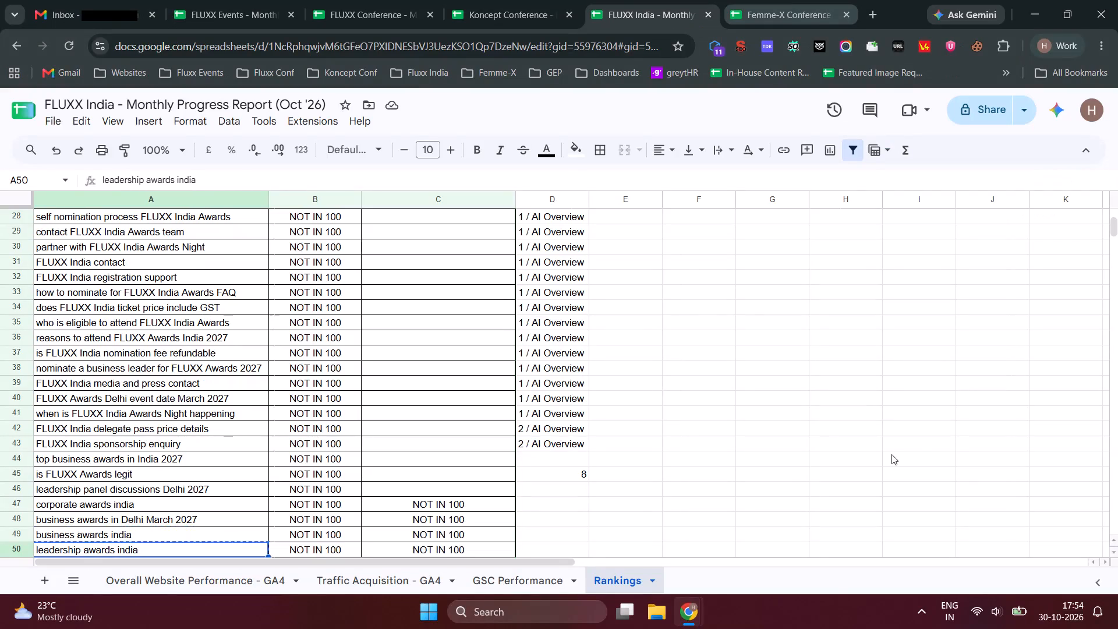
{"action": "key", "text": "alt+Tab"}
{"action": "scroll", "coordinate": [617, 365], "scroll_direction": "up", "scroll_amount": 10}
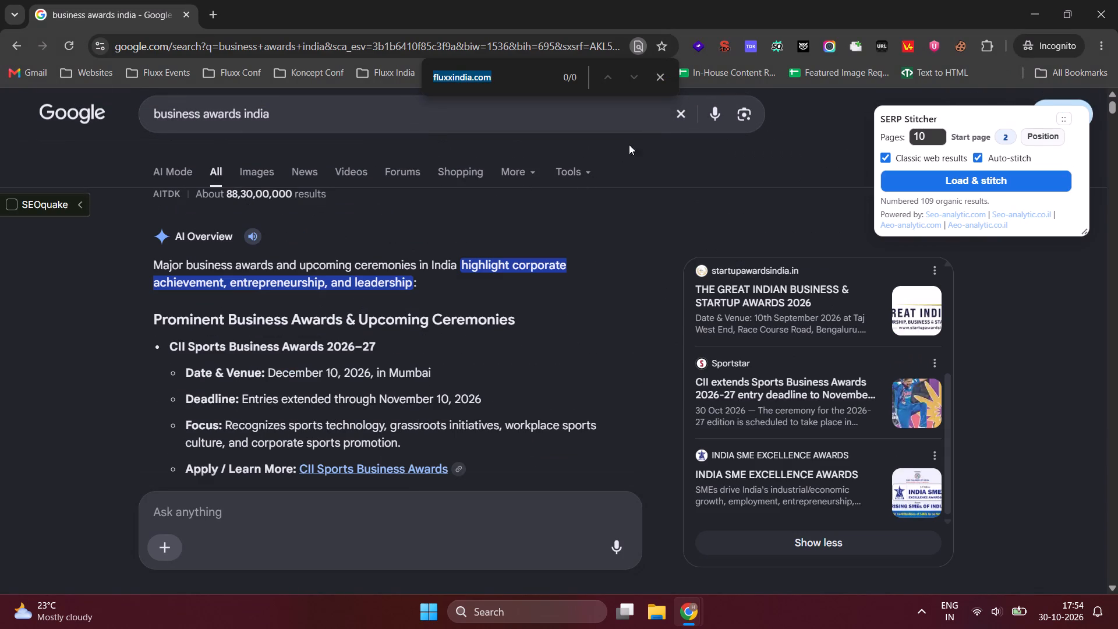
{"action": "left_click", "coordinate": [675, 119]}
{"action": "left_click", "coordinate": [684, 112]}
{"action": "left_click", "coordinate": [674, 114]}
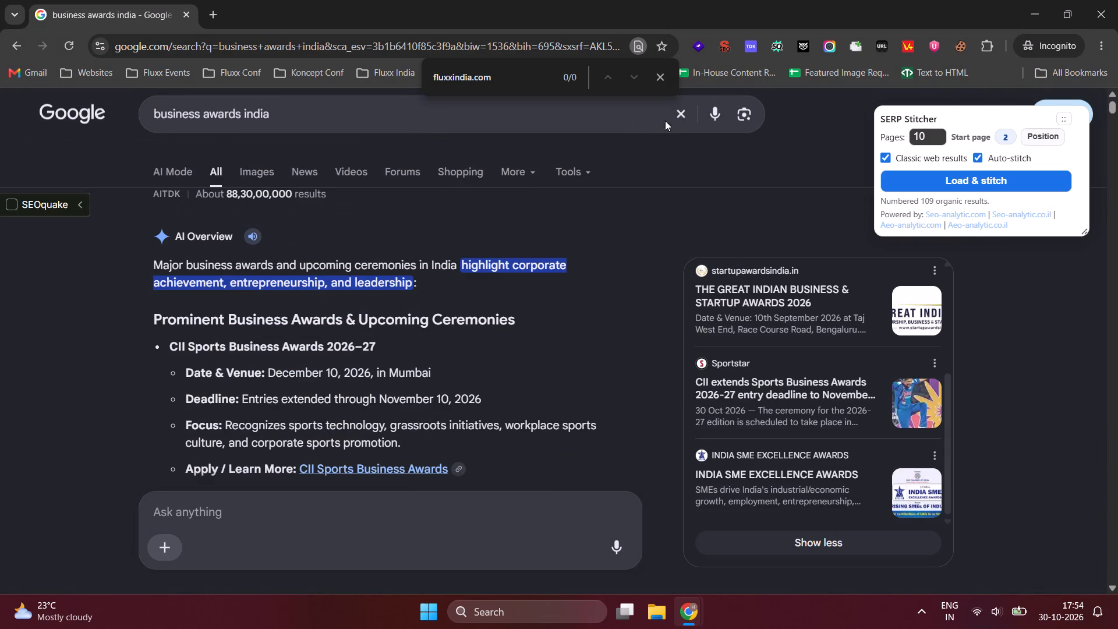
{"action": "left_click", "coordinate": [180, 108]}
{"action": "left_click", "coordinate": [266, 135]}
{"action": "key", "text": "ctrl+v"}
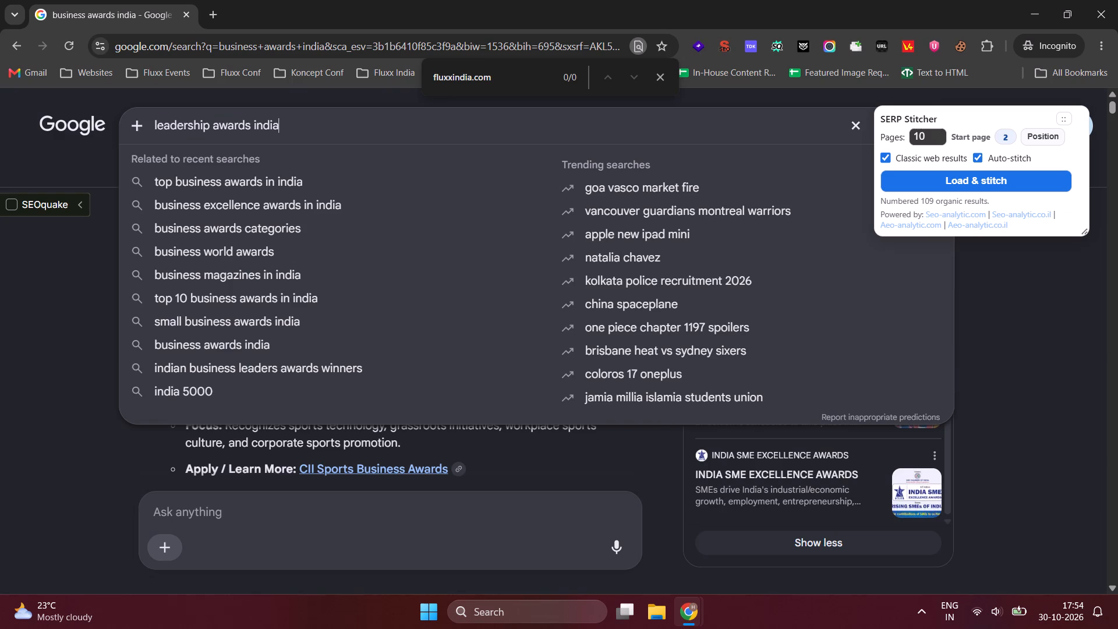
{"action": "key", "text": "Return"}
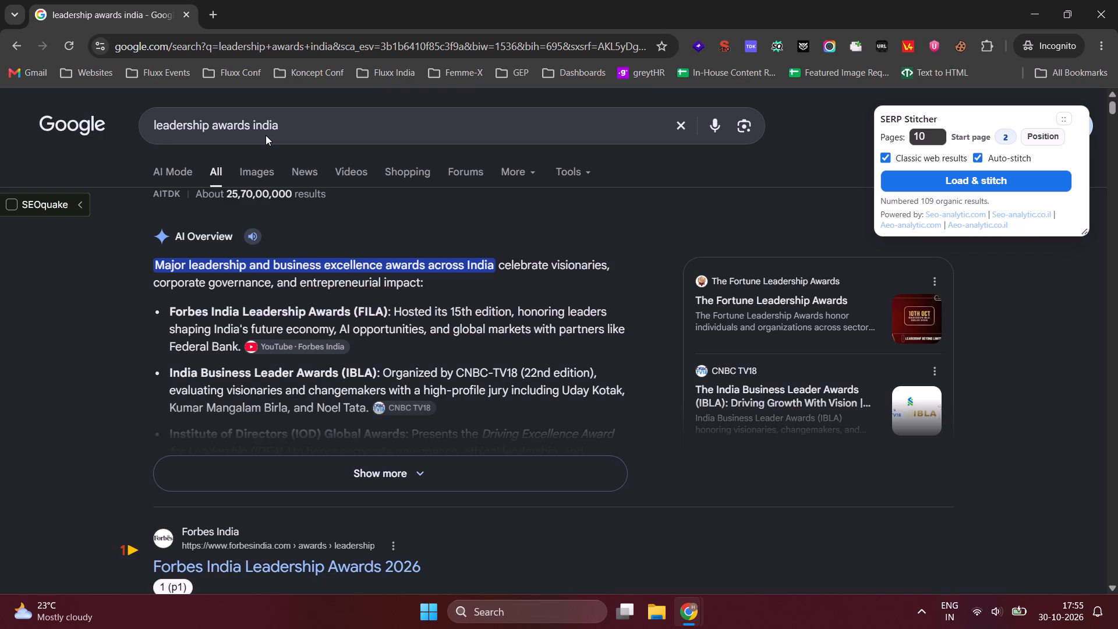
Search the auto-stitched "leadership awards india" results for fluxxindia.com.
{"action": "key", "text": "ctrl+f"}
{"action": "key", "text": "ctrl+v"}
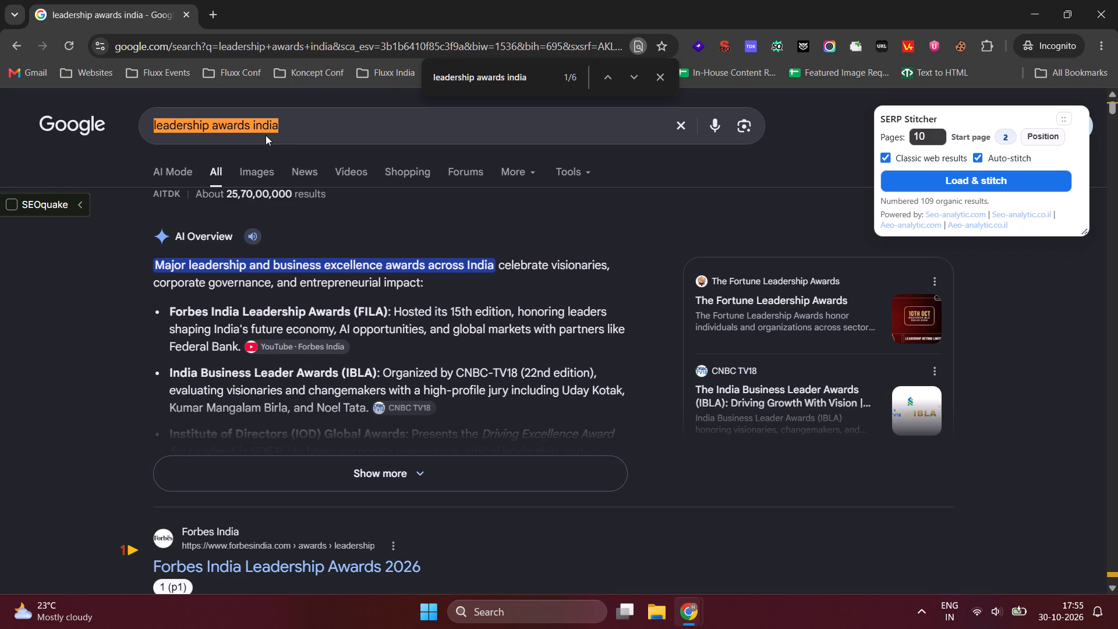
{"action": "key", "text": "ctrl+z"}
{"action": "key", "text": "Return"}
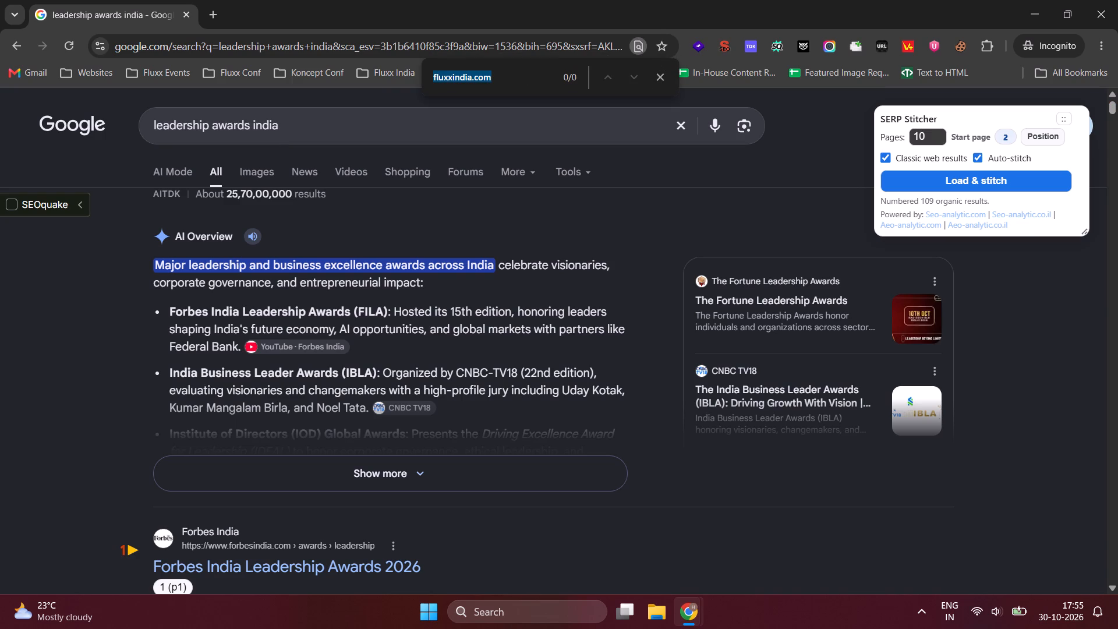
{"action": "key", "text": "Return"}
{"action": "key", "text": "Return"}
Expand the AI Overview for "leadership awards india" and its full source list, and look through the listed sources.
{"action": "left_click", "coordinate": [508, 470]}
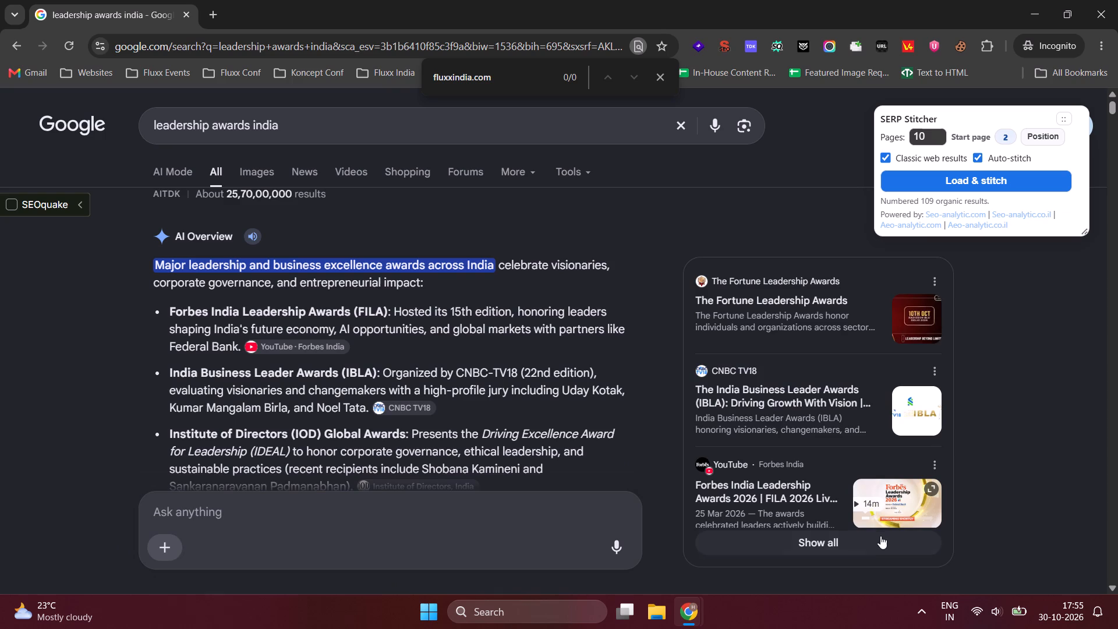
{"action": "left_click", "coordinate": [880, 540]}
{"action": "scroll", "coordinate": [844, 451], "scroll_direction": "down", "scroll_amount": 10}
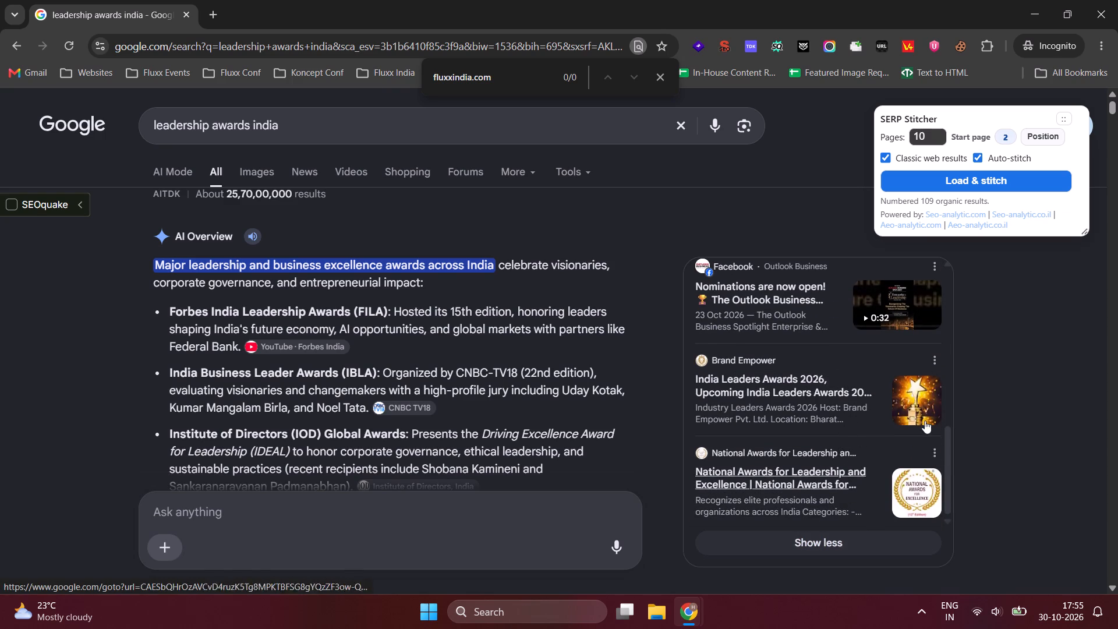
{"action": "left_click", "coordinate": [992, 393]}
Copy the keyword "innovation awards india" from A51 of the Rankings sheet and search Google for it, replacing the previous query.
{"action": "key", "text": "alt+Tab"}
{"action": "key", "text": "Down"}
{"action": "key", "text": "ctrl+c"}
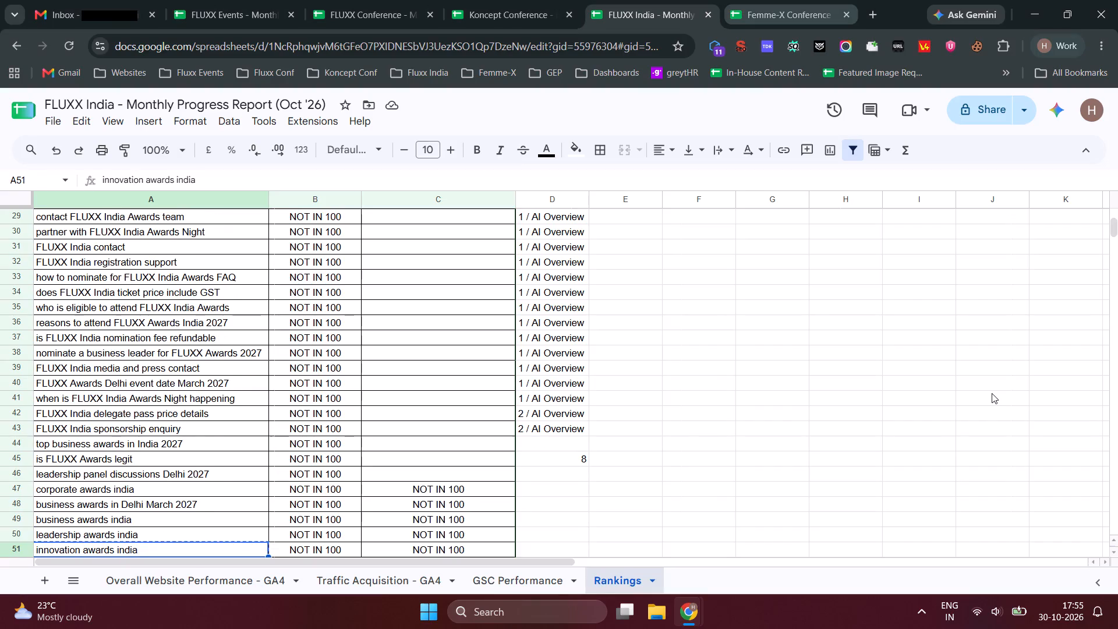
{"action": "key", "text": "alt+Tab"}
{"action": "left_click", "coordinate": [681, 129]}
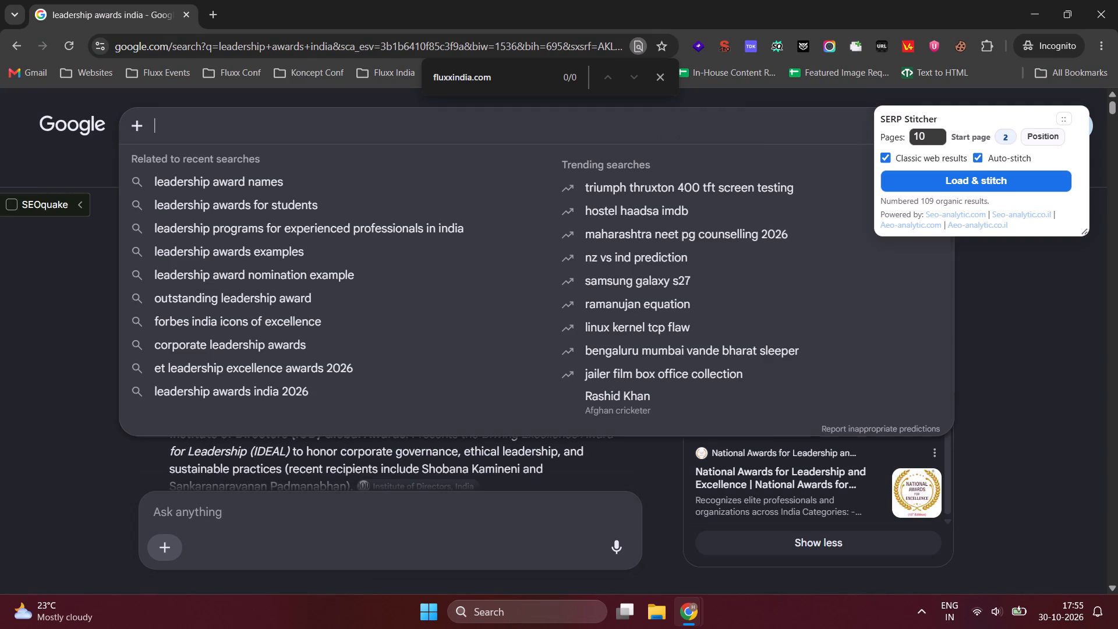
{"action": "left_click", "coordinate": [653, 129]}
{"action": "key", "text": "ctrl+v"}
{"action": "key", "text": "Return"}
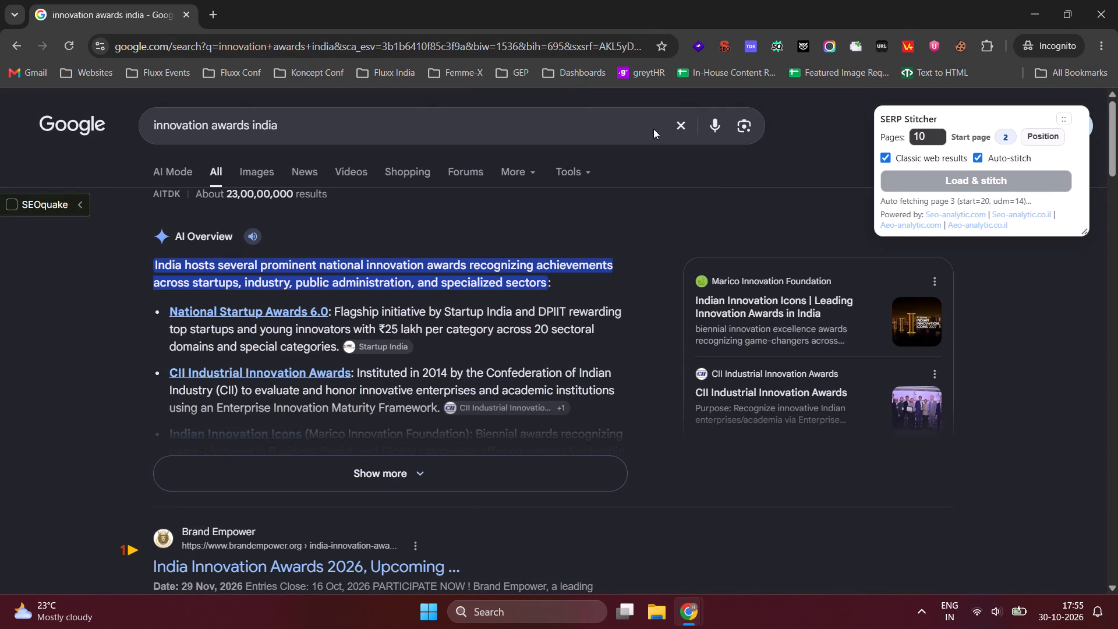
Expand the AI Overview for "innovation awards india" and its full source list, and look through the listed sources.
{"action": "left_click", "coordinate": [442, 483]}
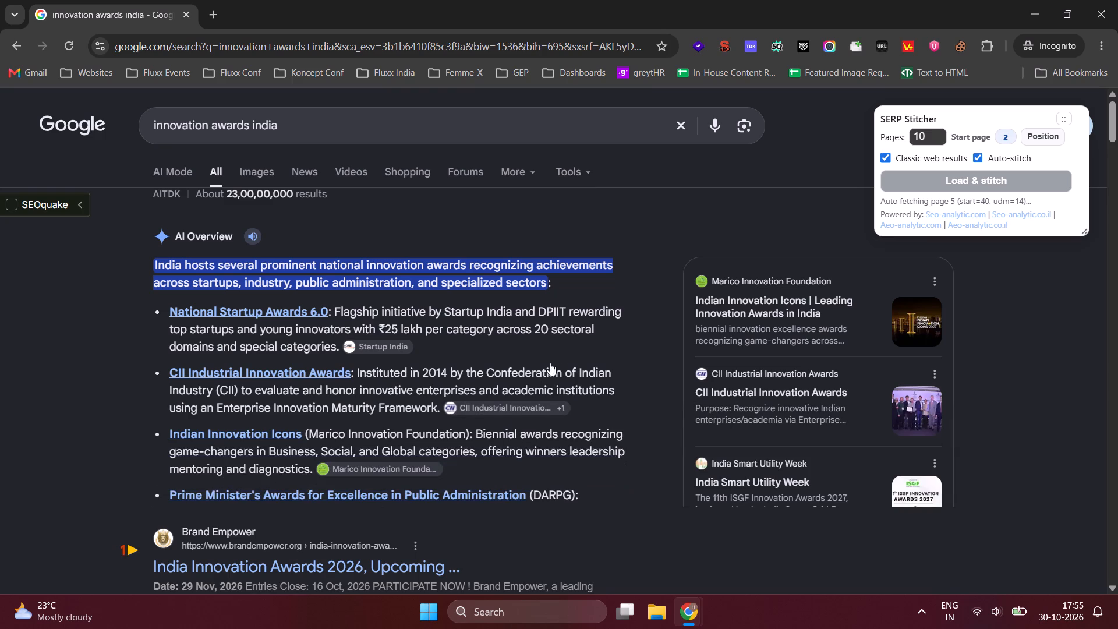
{"action": "scroll", "coordinate": [576, 352], "scroll_direction": "down", "scroll_amount": 3}
{"action": "left_click", "coordinate": [808, 400]}
{"action": "scroll", "coordinate": [765, 314], "scroll_direction": "down", "scroll_amount": 3}
{"action": "scroll", "coordinate": [773, 387], "scroll_direction": "up", "scroll_amount": 4}
{"action": "scroll", "coordinate": [770, 305], "scroll_direction": "up", "scroll_amount": 3}
{"action": "scroll", "coordinate": [769, 320], "scroll_direction": "down", "scroll_amount": 4}
{"action": "scroll", "coordinate": [926, 492], "scroll_direction": "up", "scroll_amount": 3}
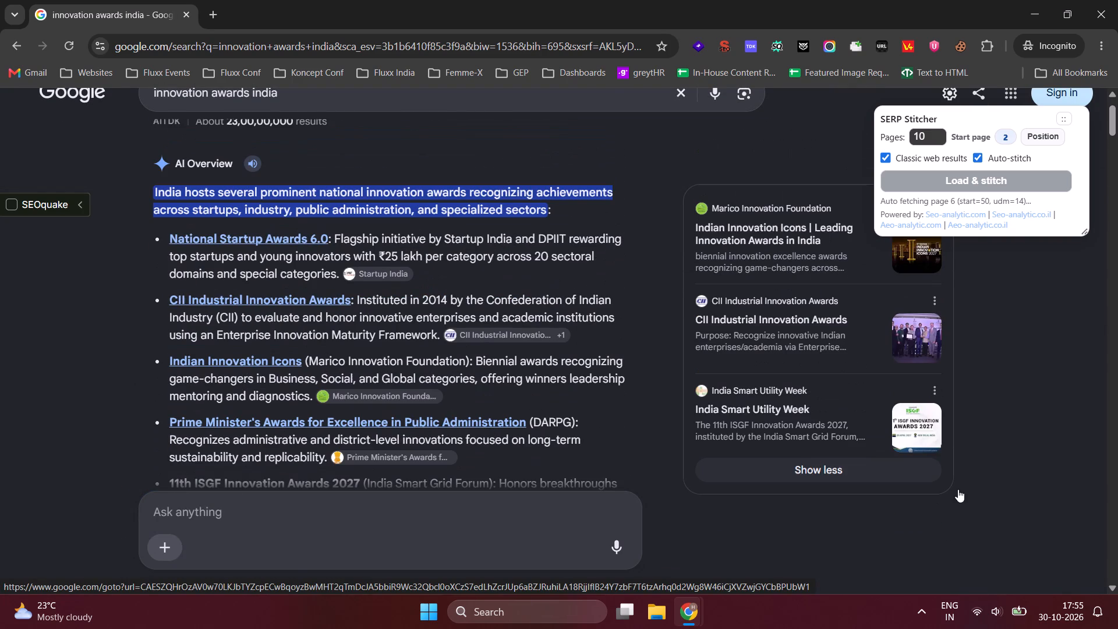
Search the auto-stitched "innovation awards india" results for fluxxindia.com.
{"action": "key", "text": "ctrl+f"}
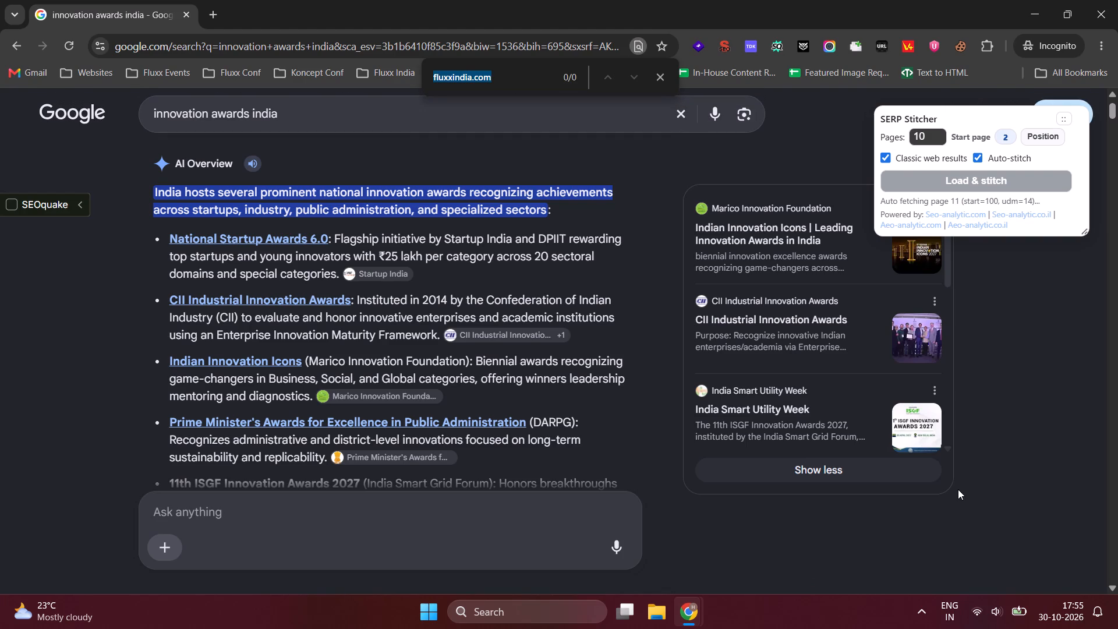
{"action": "key", "text": "Return"}
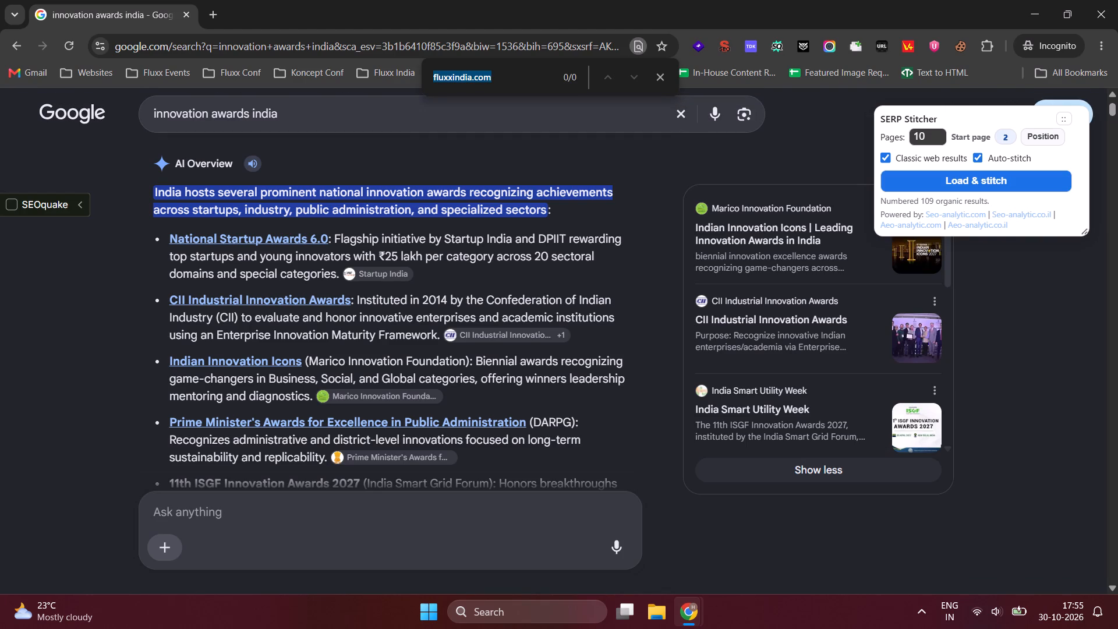
{"action": "key", "text": "Return"}
{"action": "key", "text": "Return"}
{"action": "key", "text": "Return"}
{"action": "key", "text": "ctrl+f"}
{"action": "key", "text": "Return"}
Copy the keyword "startup awards india" from A52 of the Rankings sheet and search Google for it, replacing the previous query.
{"action": "key", "text": "alt+Tab"}
{"action": "key", "text": "Down"}
{"action": "key", "text": "ctrl+c"}
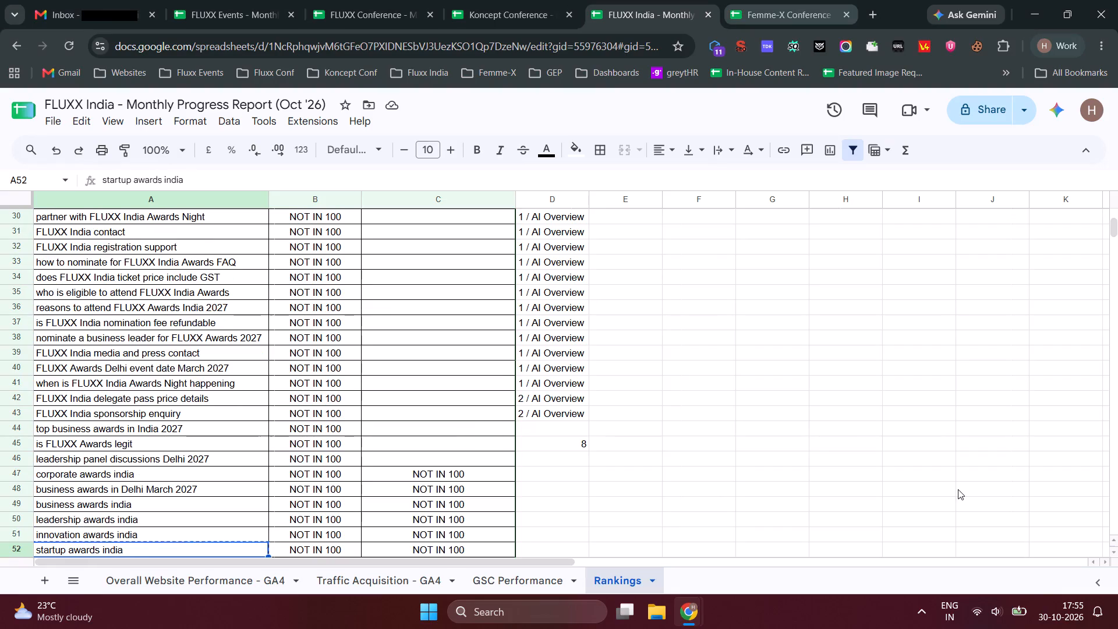
{"action": "key", "text": "alt+Tab"}
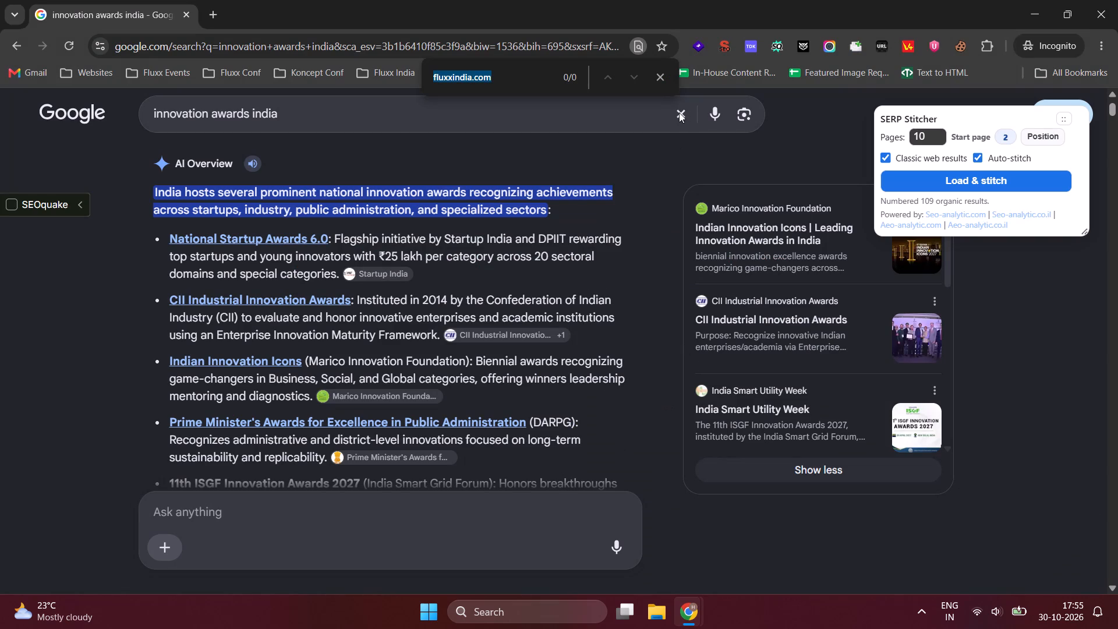
{"action": "left_click", "coordinate": [679, 112]}
{"action": "left_click", "coordinate": [681, 115]}
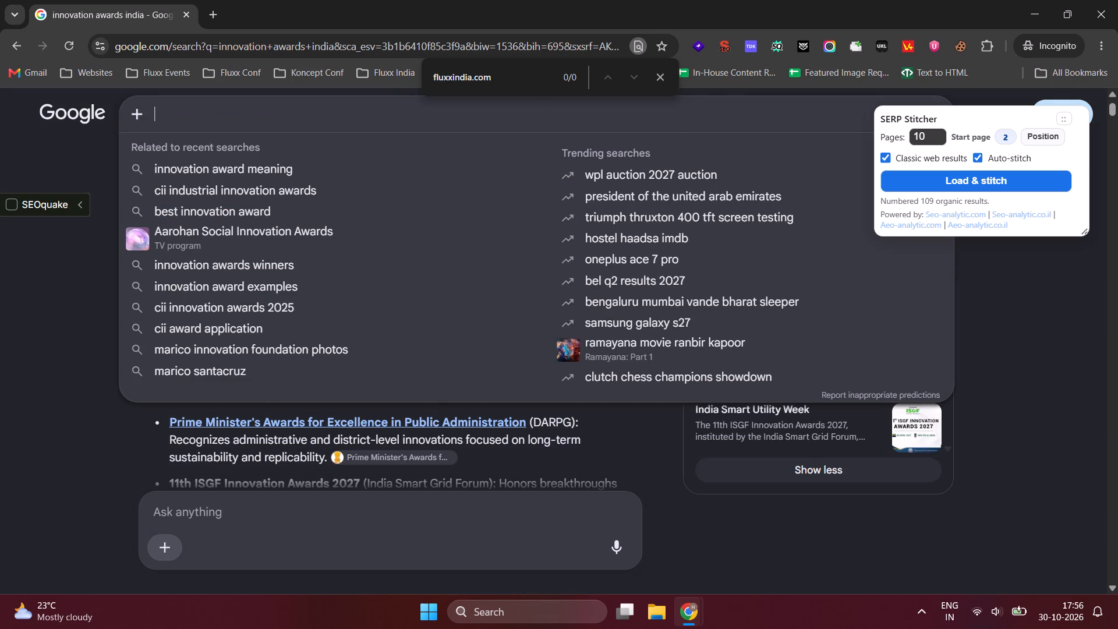
{"action": "key", "text": "ctrl+v"}
{"action": "key", "text": "Return"}
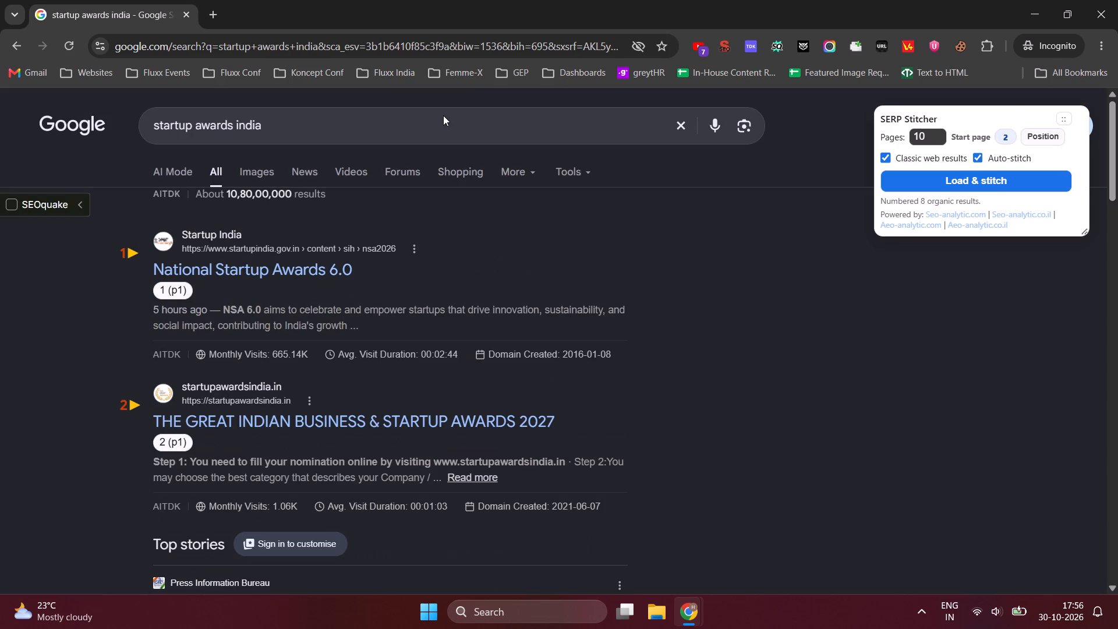
Look through the "startup awards india" results for an AI Overview or a fluxxindia.com listing while the pages are auto-stitched.
{"action": "scroll", "coordinate": [492, 314], "scroll_direction": "down", "scroll_amount": 9}
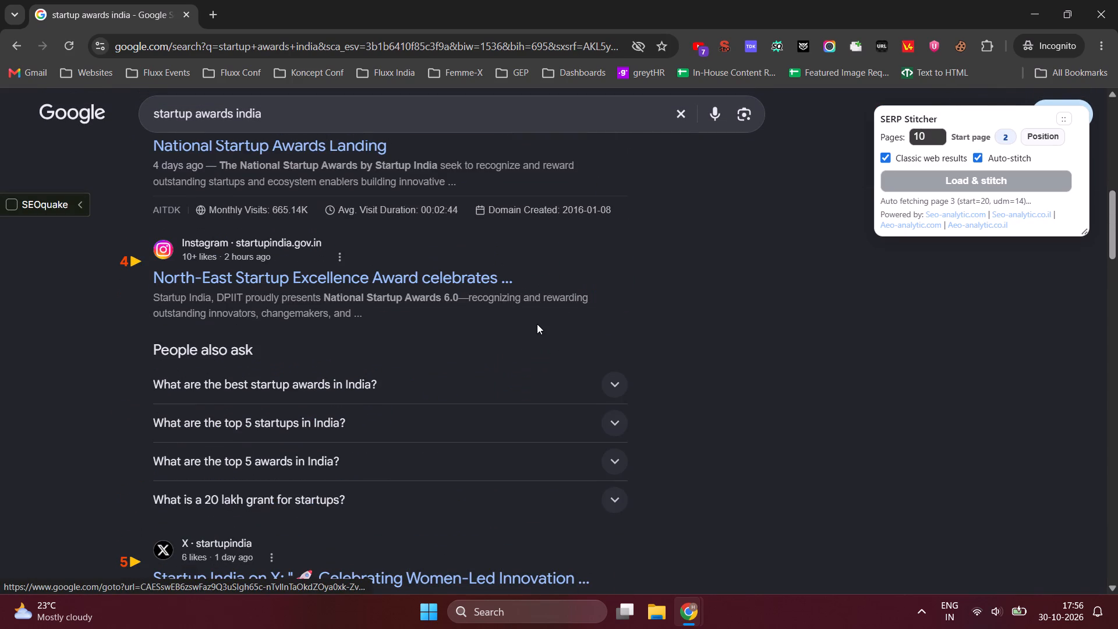
{"action": "scroll", "coordinate": [537, 324], "scroll_direction": "down", "scroll_amount": 6}
{"action": "scroll", "coordinate": [537, 324], "scroll_direction": "up", "scroll_amount": 15}
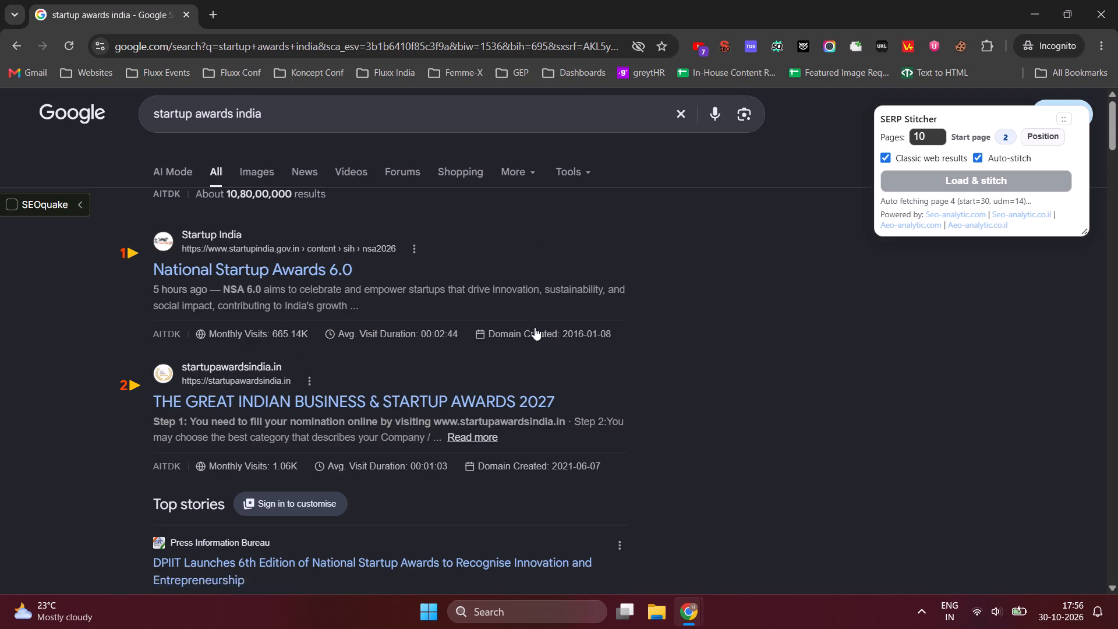
{"action": "scroll", "coordinate": [535, 327], "scroll_direction": "up", "scroll_amount": 9}
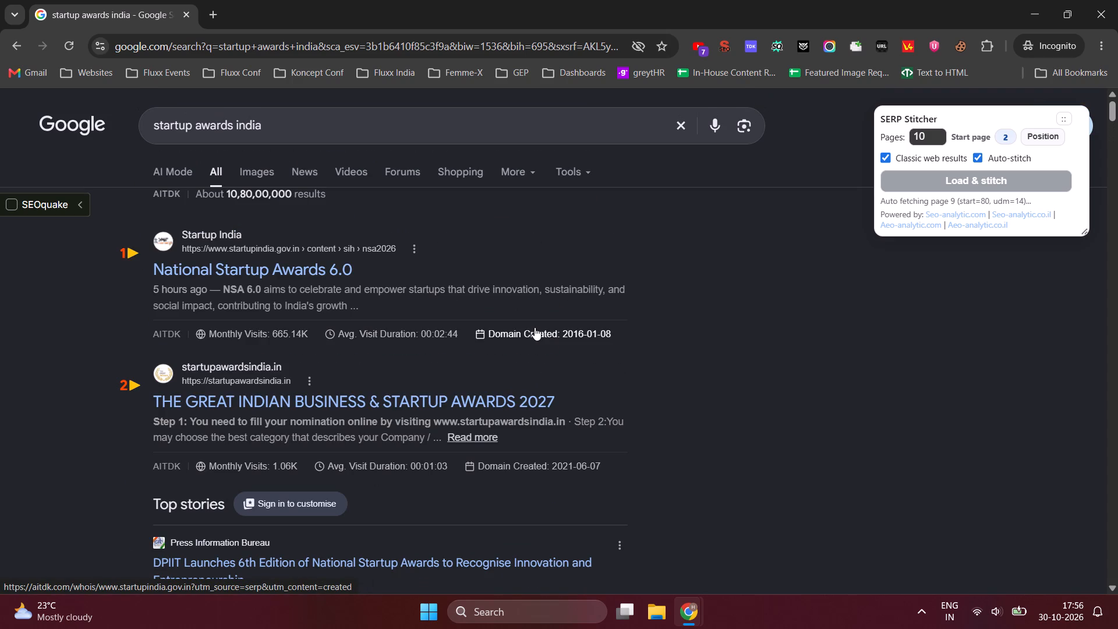
{"action": "scroll", "coordinate": [535, 327], "scroll_direction": "down", "scroll_amount": 10}
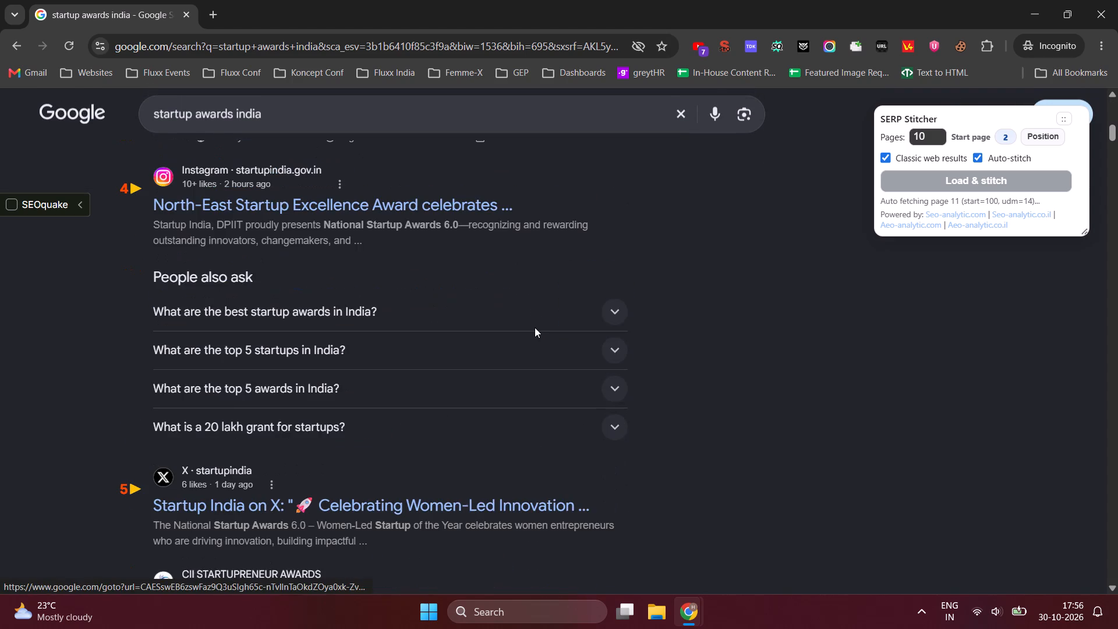
{"action": "scroll", "coordinate": [535, 327], "scroll_direction": "down", "scroll_amount": 20}
{"action": "scroll", "coordinate": [535, 327], "scroll_direction": "down", "scroll_amount": 8}
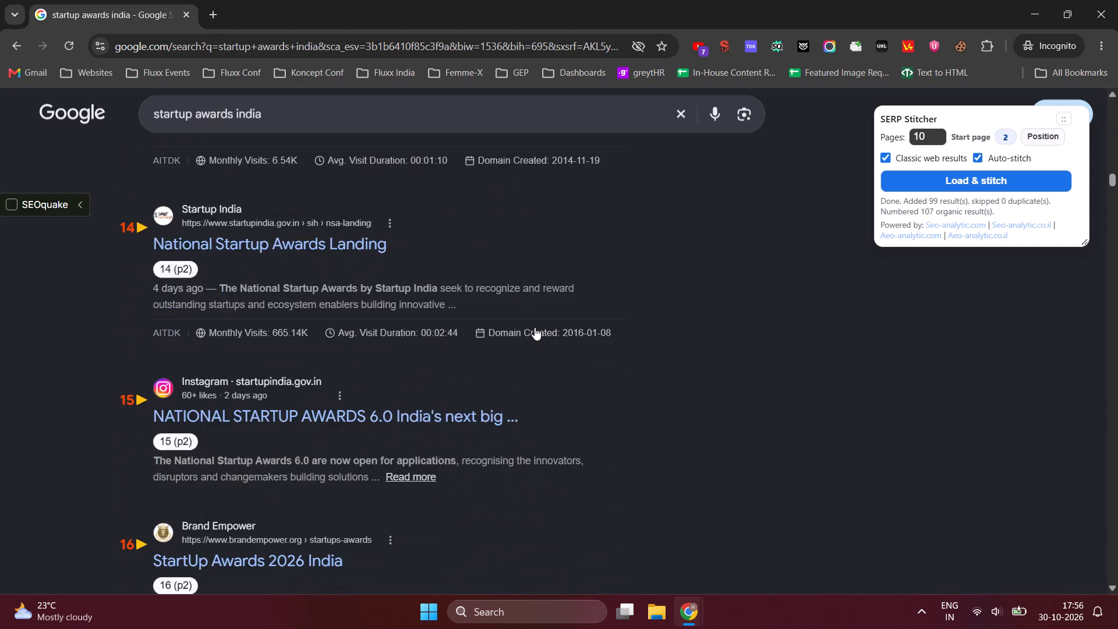
{"action": "scroll", "coordinate": [535, 327], "scroll_direction": "down", "scroll_amount": 6}
{"action": "scroll", "coordinate": [798, 333], "scroll_direction": "down", "scroll_amount": 11}
{"action": "scroll", "coordinate": [854, 348], "scroll_direction": "up", "scroll_amount": 20}
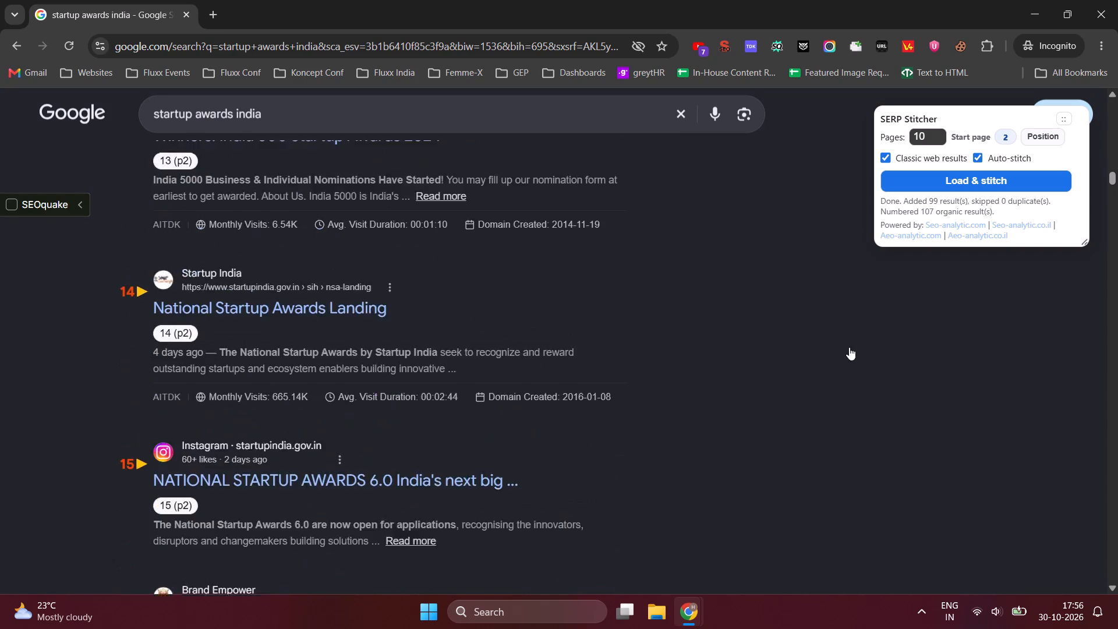
{"action": "scroll", "coordinate": [849, 347], "scroll_direction": "up", "scroll_amount": 20}
{"action": "scroll", "coordinate": [849, 347], "scroll_direction": "up", "scroll_amount": 20}
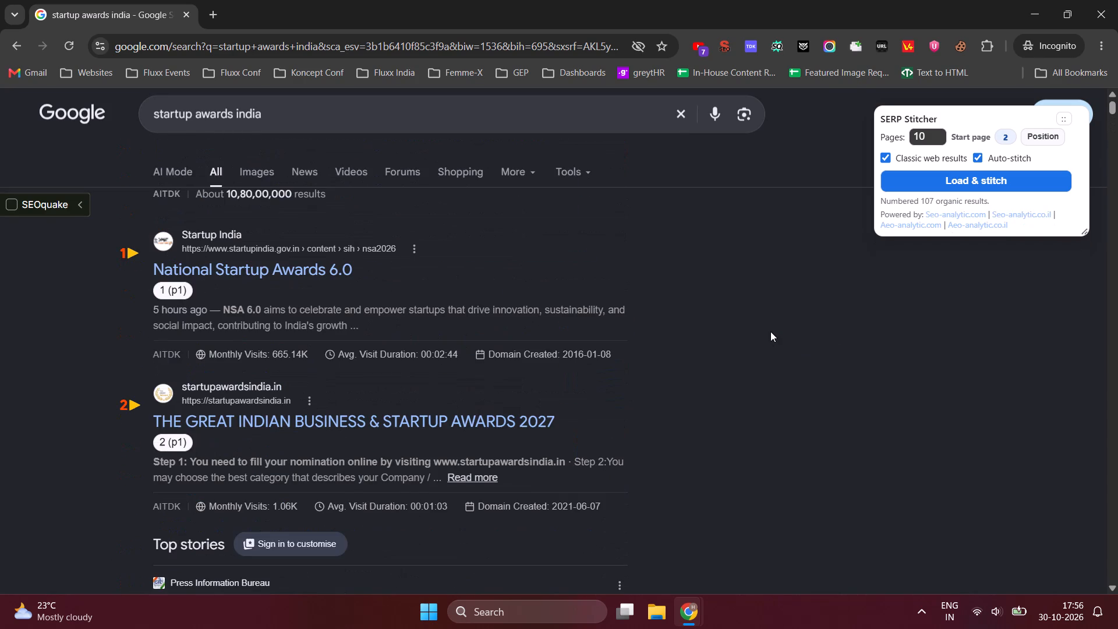
Search the auto-stitched "startup awards india" results for fluxxindia.com.
{"action": "key", "text": "ctrl+f"}
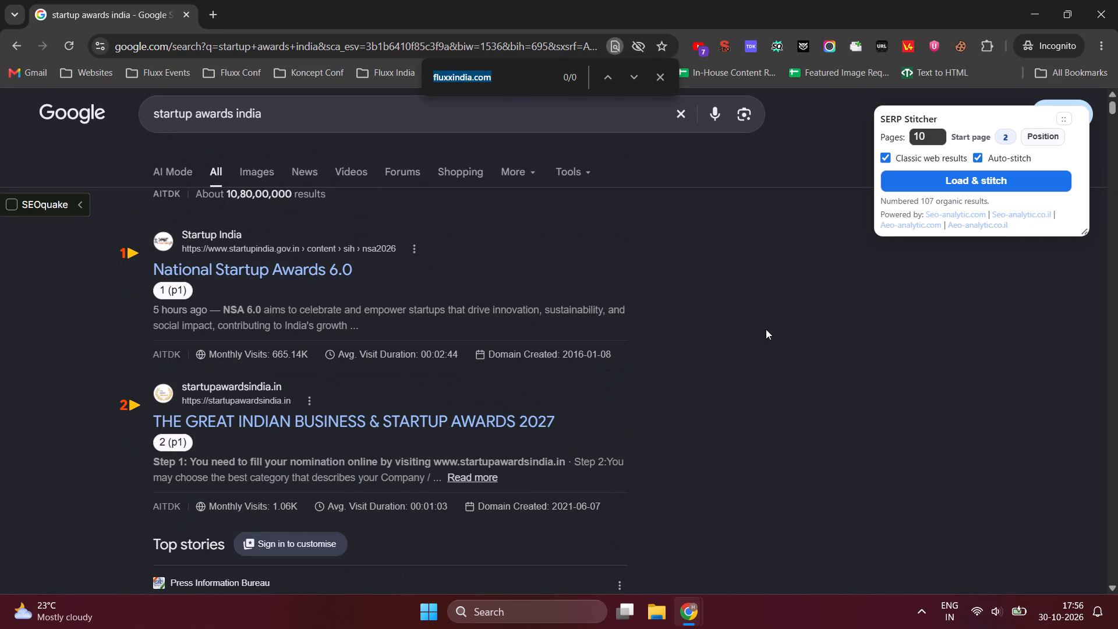
{"action": "key", "text": "Return"}
Copy the keyword "business recognition awards india" from A53 of the Rankings sheet and search Google for it, replacing the previous query.
{"action": "key", "text": "alt+Tab"}
{"action": "key", "text": "Down"}
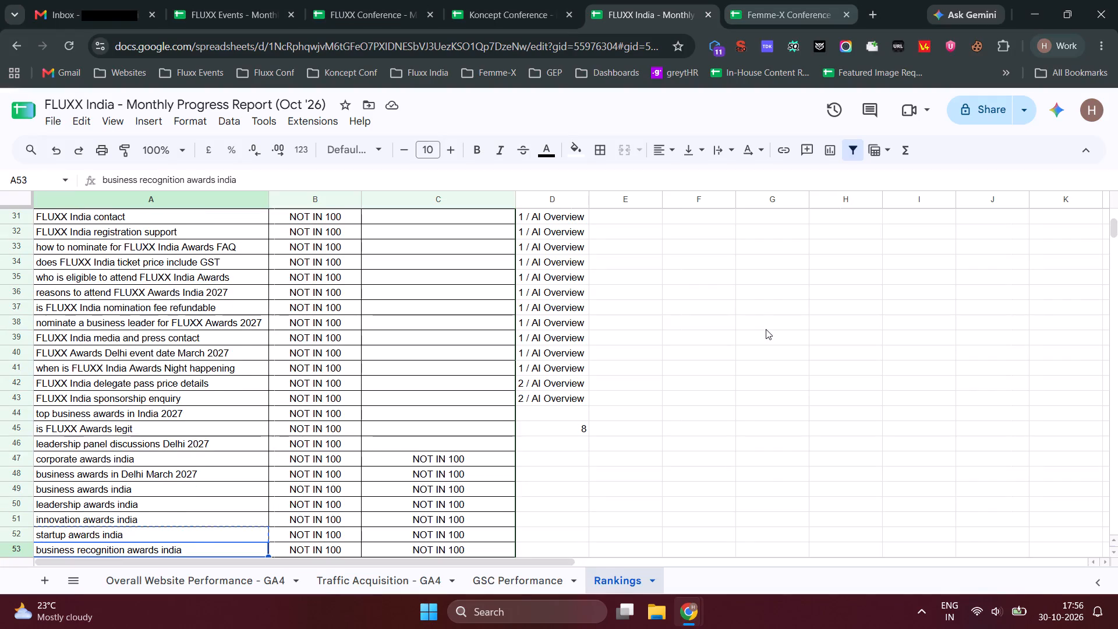
{"action": "key", "text": "ctrl+c"}
{"action": "key", "text": "alt+Tab"}
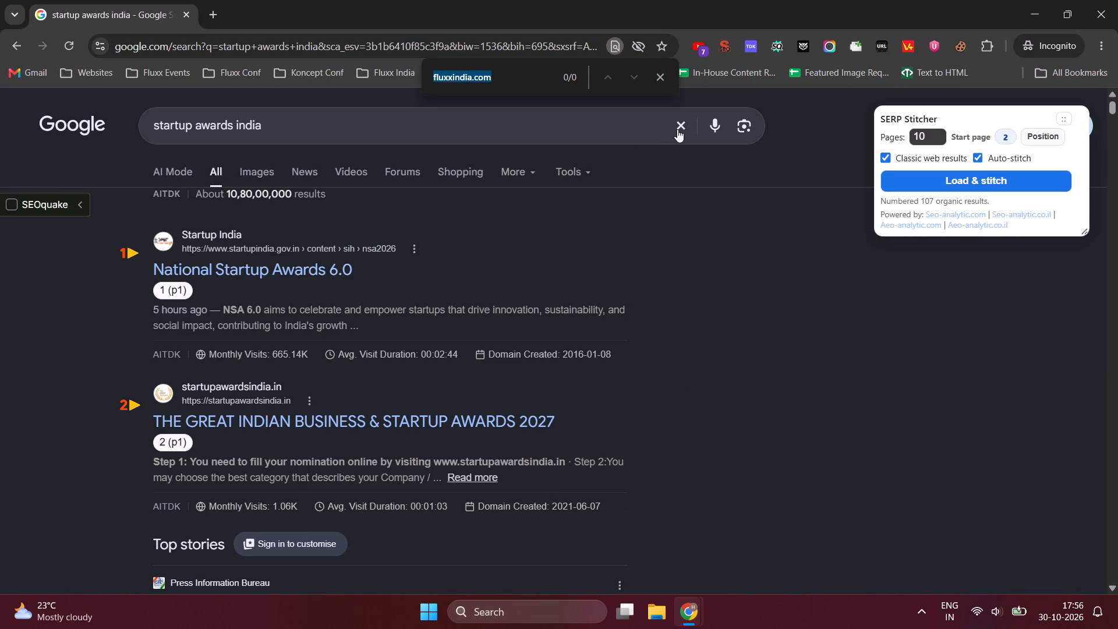
{"action": "left_click", "coordinate": [677, 129]}
{"action": "left_click", "coordinate": [641, 127]}
{"action": "key", "text": "ctrl+v"}
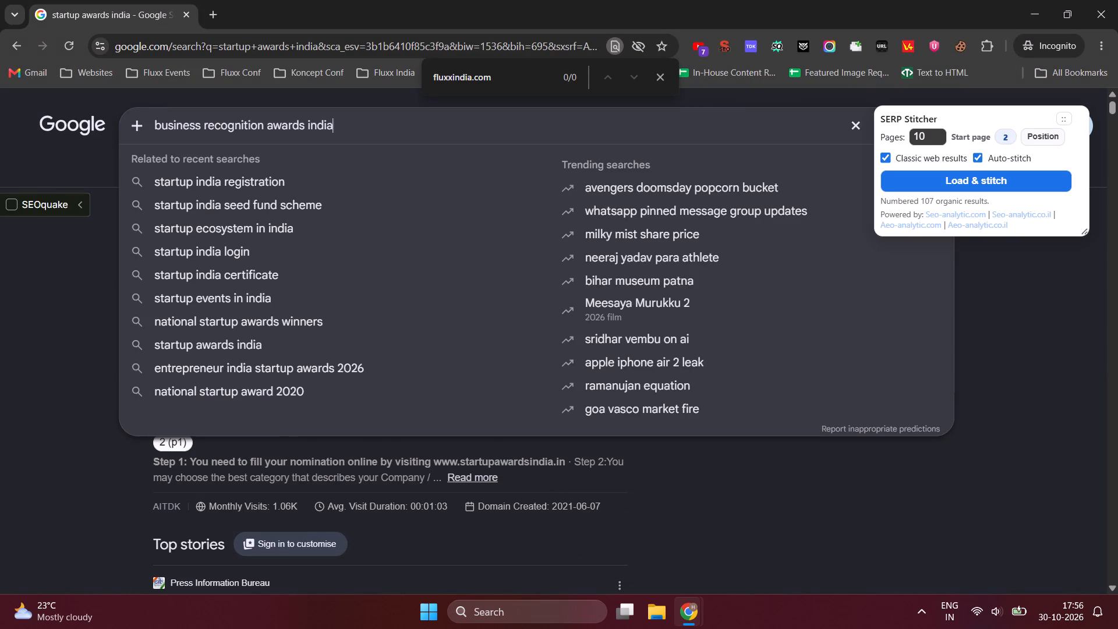
{"action": "key", "text": "Return"}
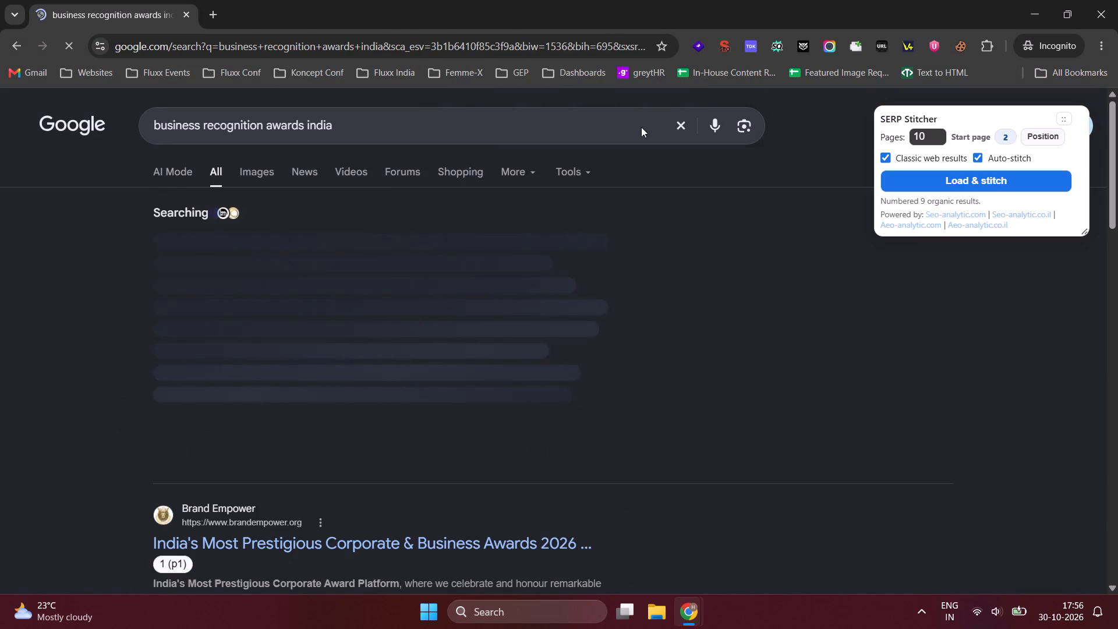
Check the expanded AI Overview and the auto-stitched "business recognition awards india" results for fluxxindia.com.
{"action": "left_click", "coordinate": [551, 474]}
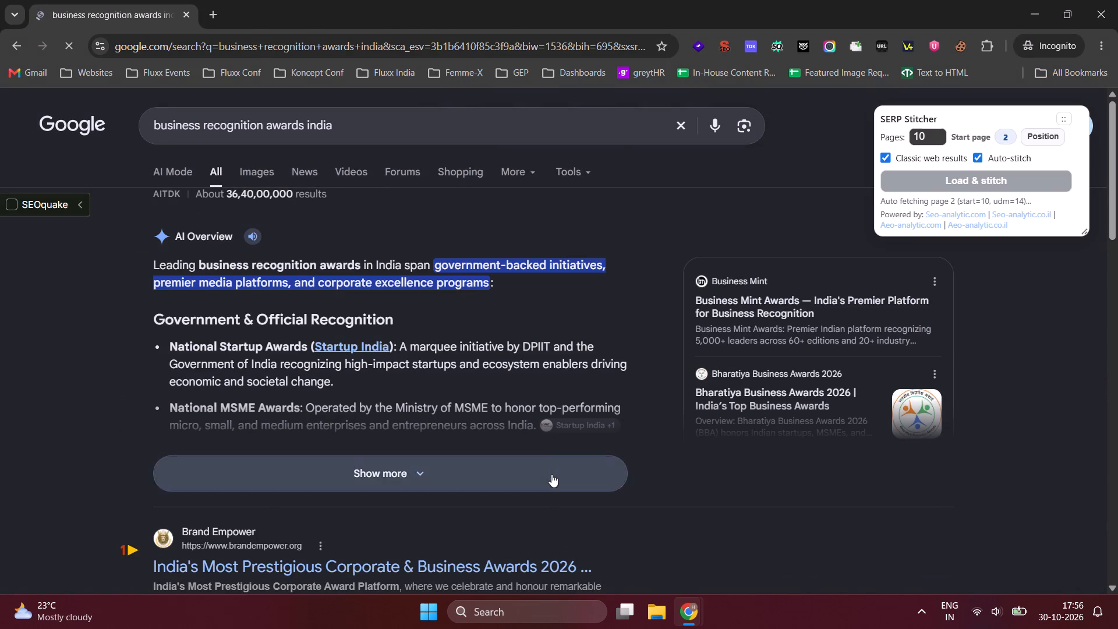
{"action": "scroll", "coordinate": [527, 305], "scroll_direction": "down", "scroll_amount": 7}
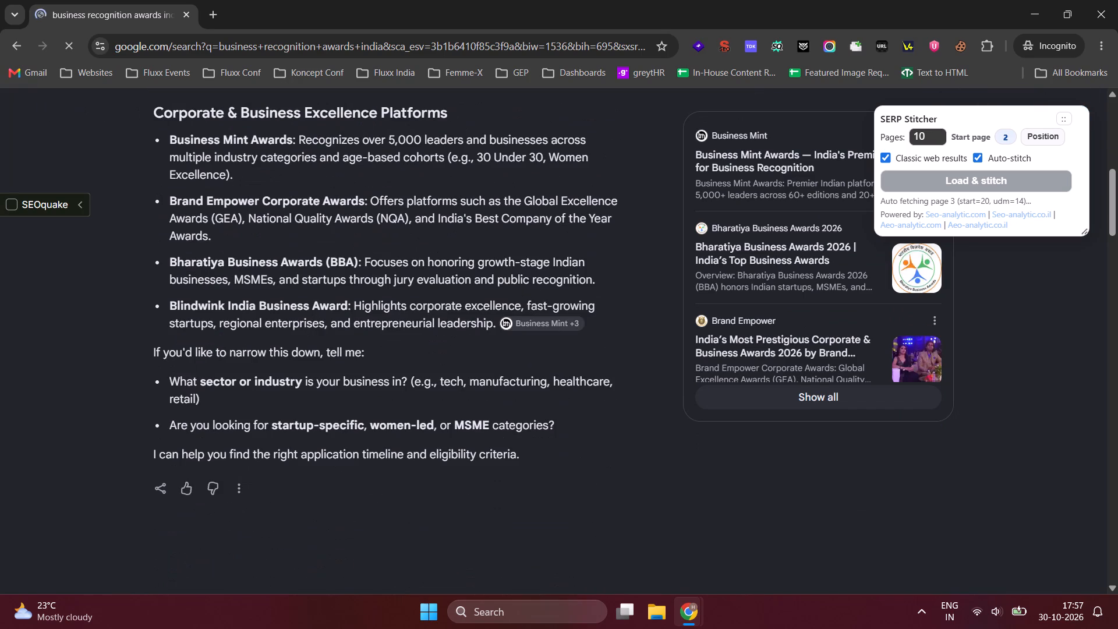
{"action": "scroll", "coordinate": [497, 314], "scroll_direction": "up", "scroll_amount": 10}
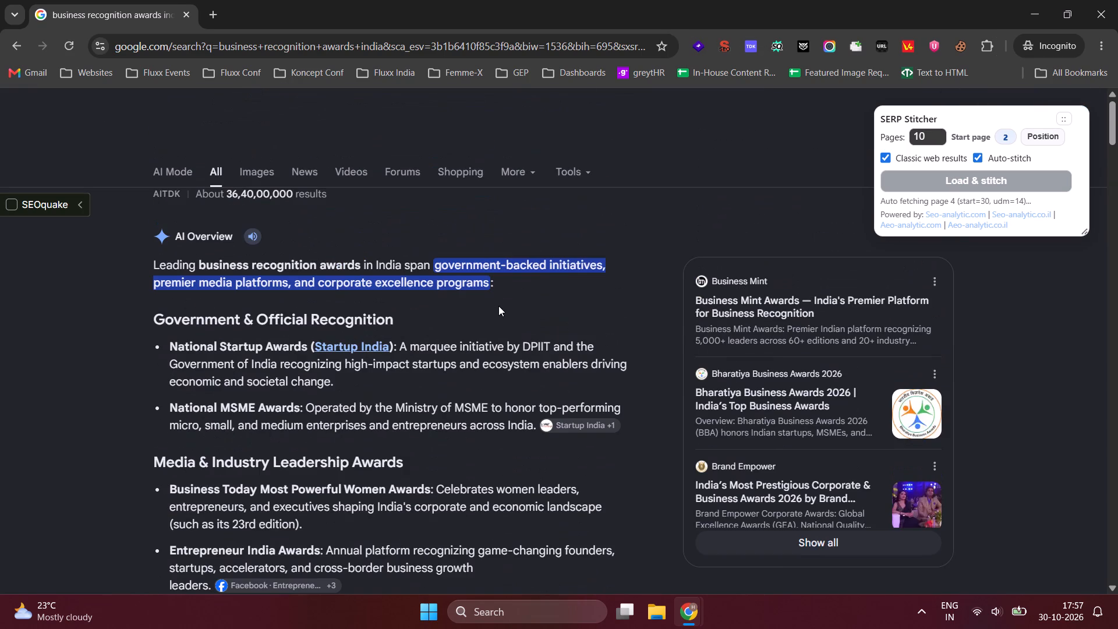
{"action": "scroll", "coordinate": [498, 306], "scroll_direction": "up", "scroll_amount": 8}
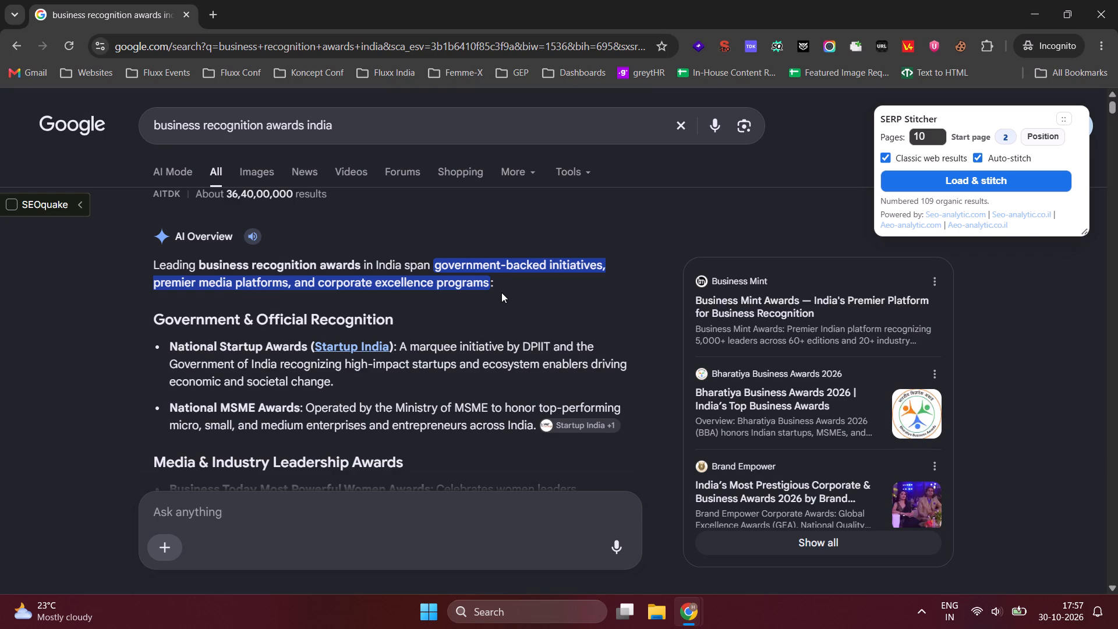
{"action": "key", "text": "ctrl+f"}
{"action": "key", "text": "Return"}
{"action": "key", "text": "Return"}
{"action": "key", "text": "Return"}
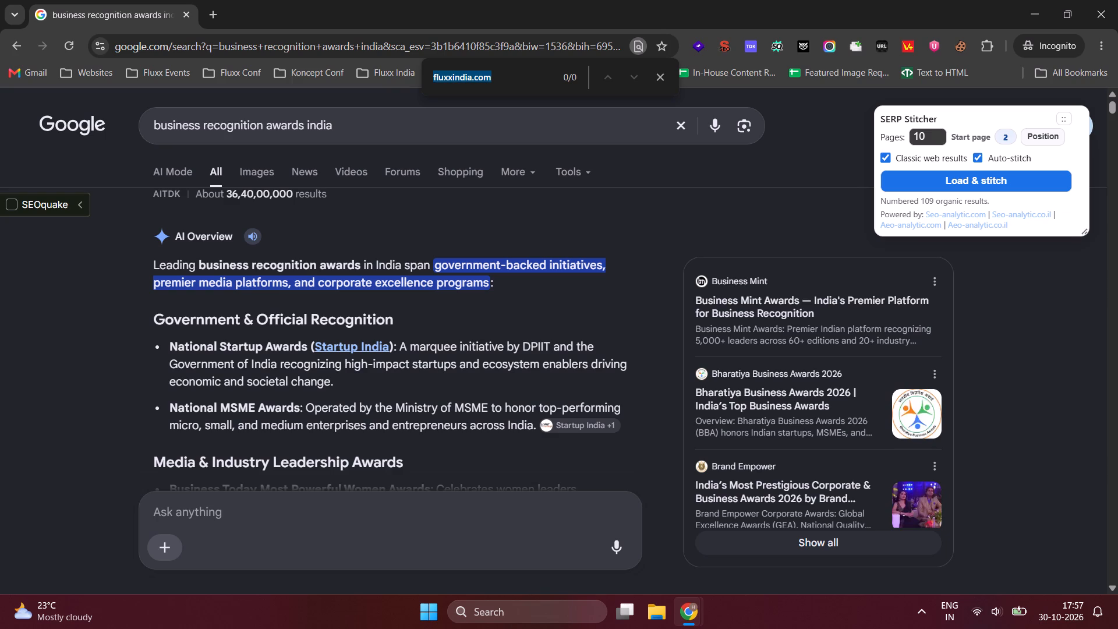
Copy the keyword "industry recognition awards for entrepreneurs in India" from A54 of the Rankings sheet and search Google for it, replacing the previous query.
{"action": "key", "text": "alt+Tab"}
{"action": "key", "text": "Down"}
{"action": "key", "text": "ctrl+c"}
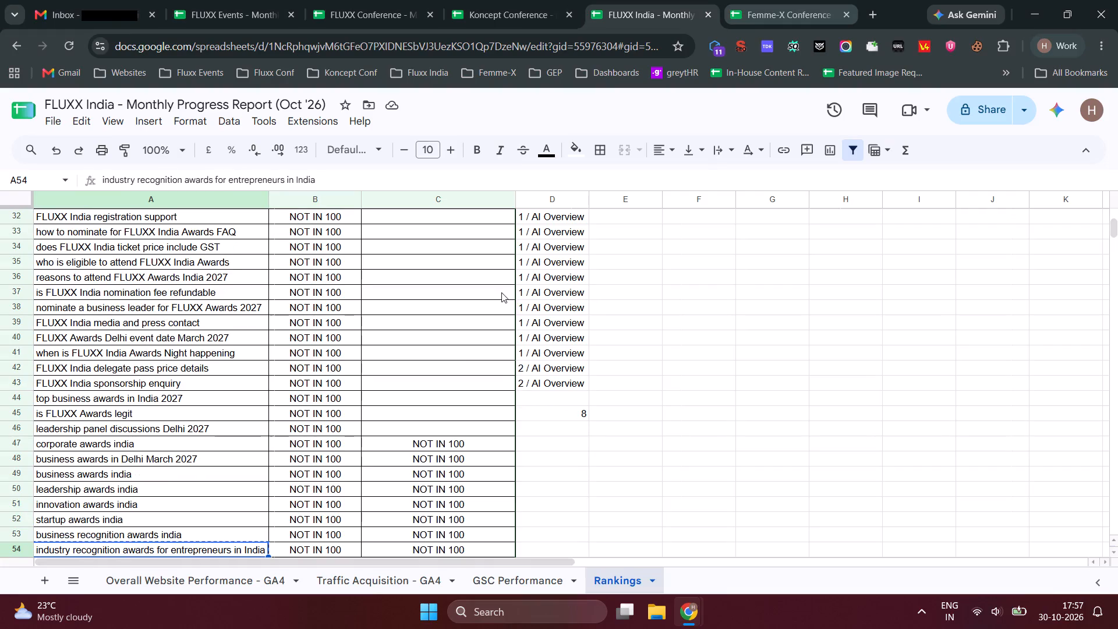
{"action": "key", "text": "ctrl+c"}
{"action": "key", "text": "ctrl+c"}
{"action": "key", "text": "alt+Tab"}
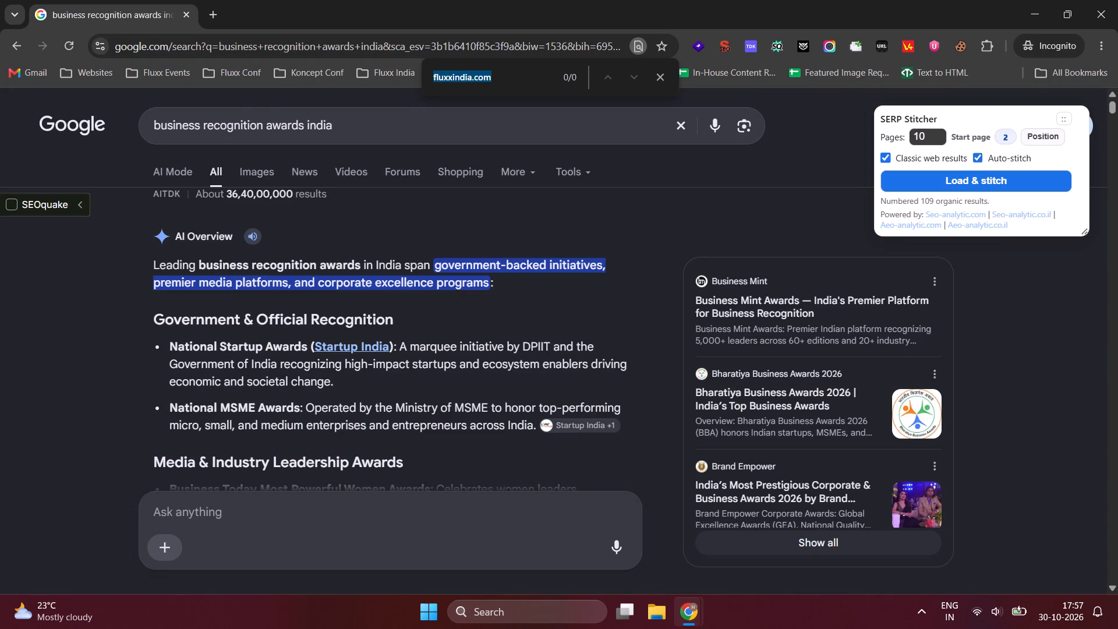
{"action": "left_click", "coordinate": [676, 124]}
{"action": "left_click", "coordinate": [659, 125]}
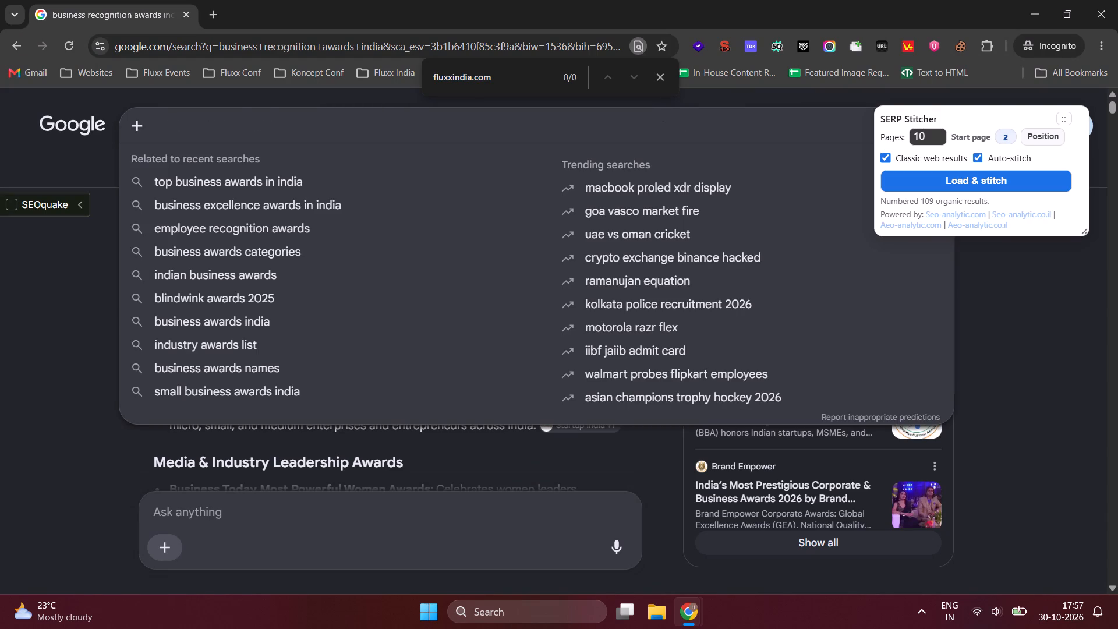
{"action": "key", "text": "ctrl+v"}
{"action": "key", "text": "Return"}
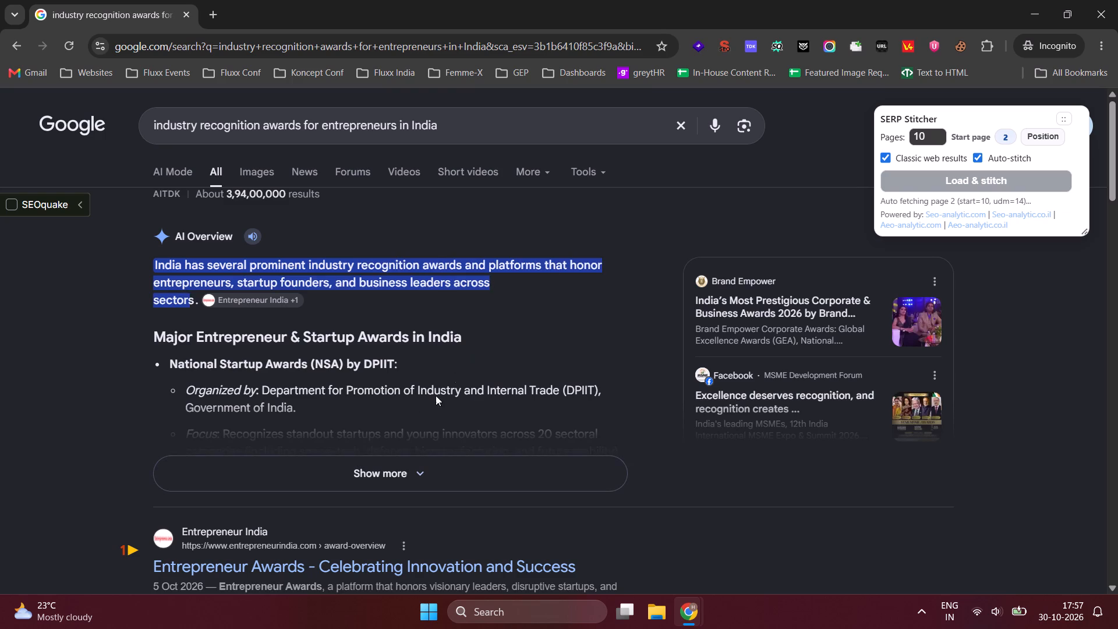
Expand the AI Overview and its full source list for the entrepreneur awards query and look through them and the first results for fluxxindia.com.
{"action": "left_click", "coordinate": [472, 459]}
{"action": "scroll", "coordinate": [433, 367], "scroll_direction": "down", "scroll_amount": 2}
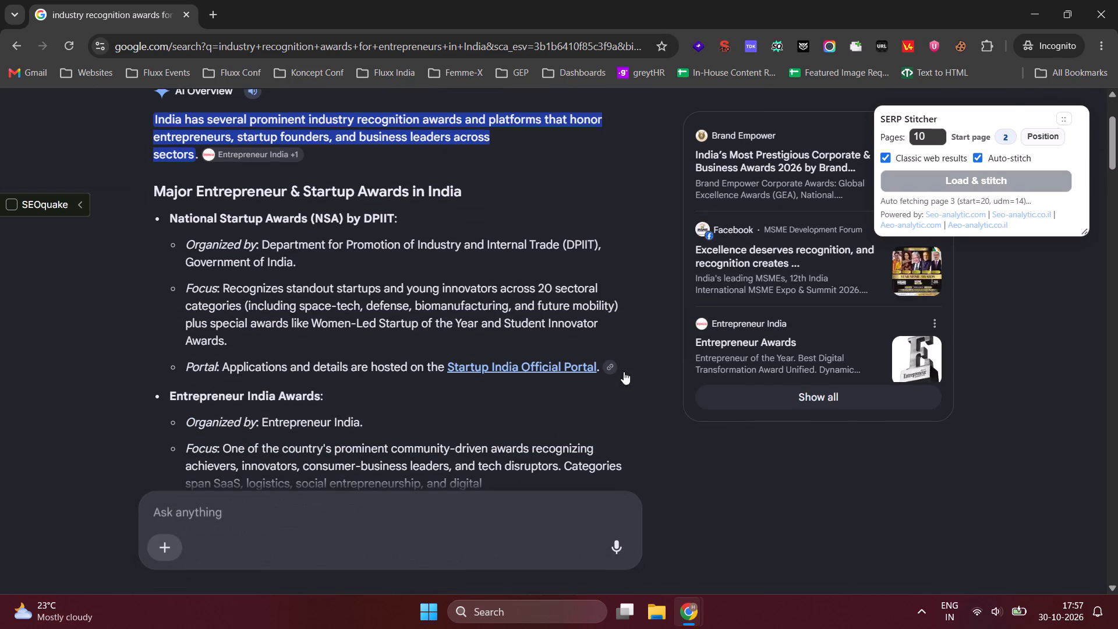
{"action": "left_click", "coordinate": [818, 398]}
{"action": "scroll", "coordinate": [802, 342], "scroll_direction": "down", "scroll_amount": 6}
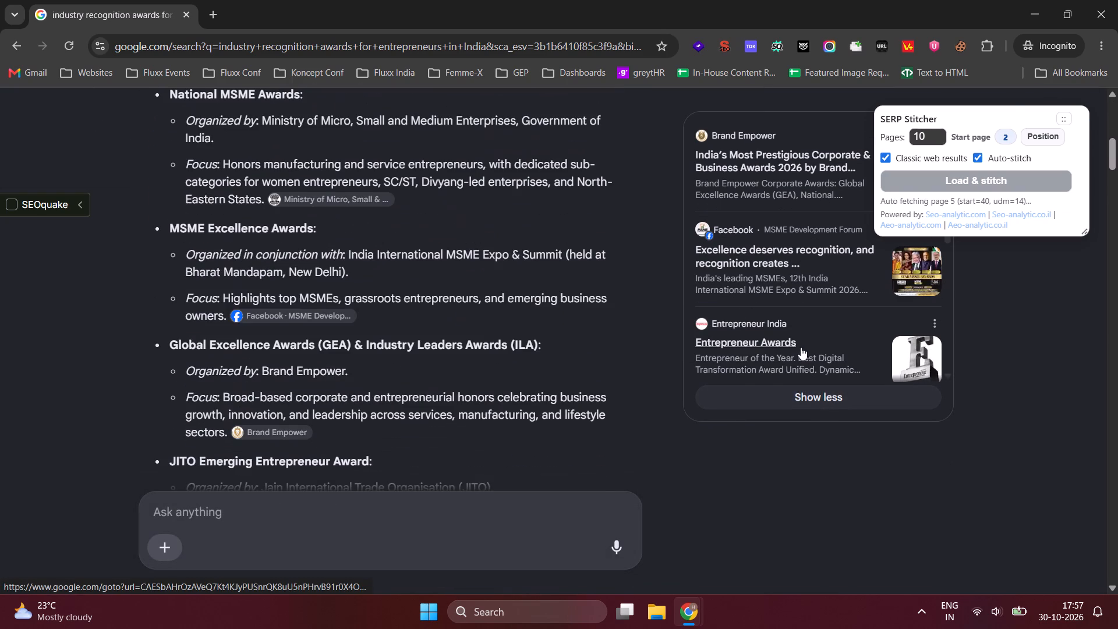
{"action": "scroll", "coordinate": [773, 365], "scroll_direction": "down", "scroll_amount": 4}
{"action": "scroll", "coordinate": [717, 506], "scroll_direction": "down", "scroll_amount": 5}
{"action": "scroll", "coordinate": [1049, 446], "scroll_direction": "down", "scroll_amount": 5}
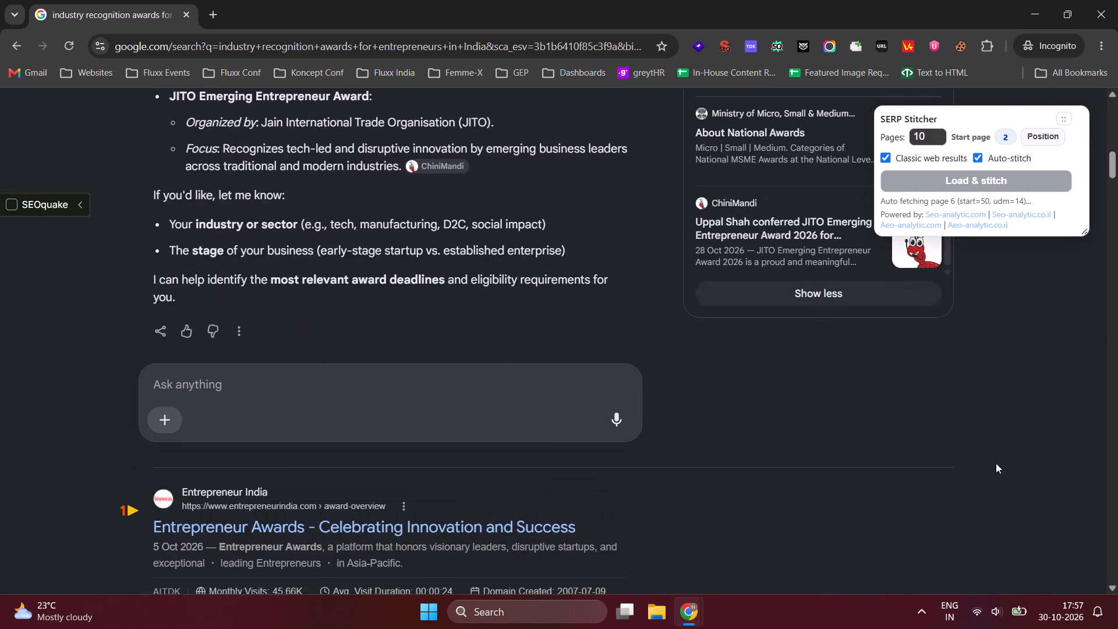
{"action": "scroll", "coordinate": [1038, 241], "scroll_direction": "down", "scroll_amount": 3}
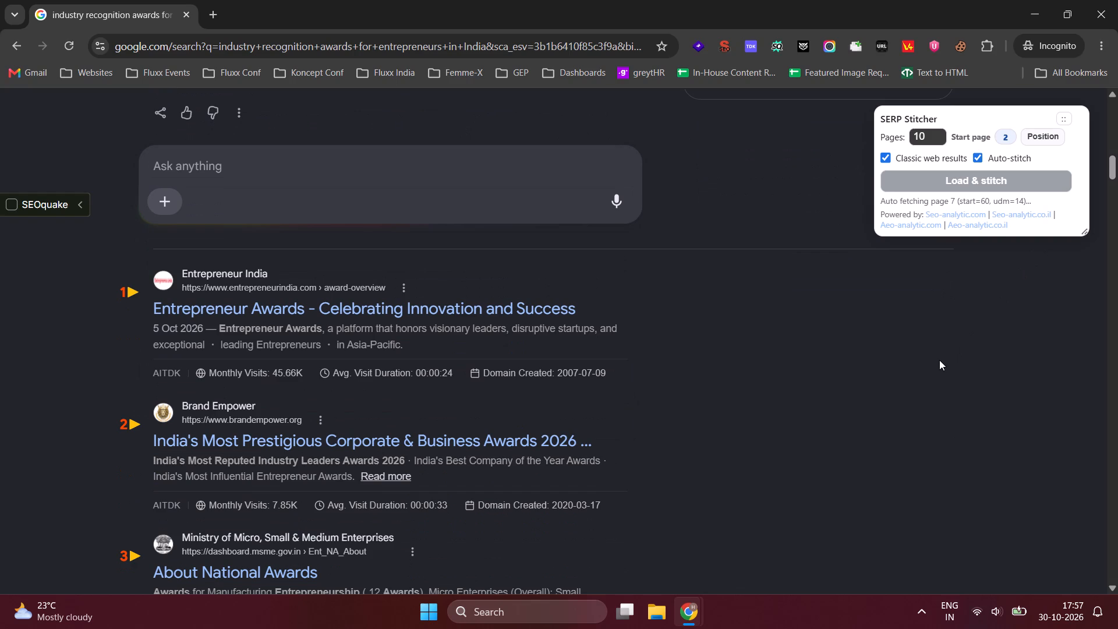
{"action": "scroll", "coordinate": [938, 360], "scroll_direction": "up", "scroll_amount": 19}
{"action": "scroll", "coordinate": [942, 350], "scroll_direction": "up", "scroll_amount": 2}
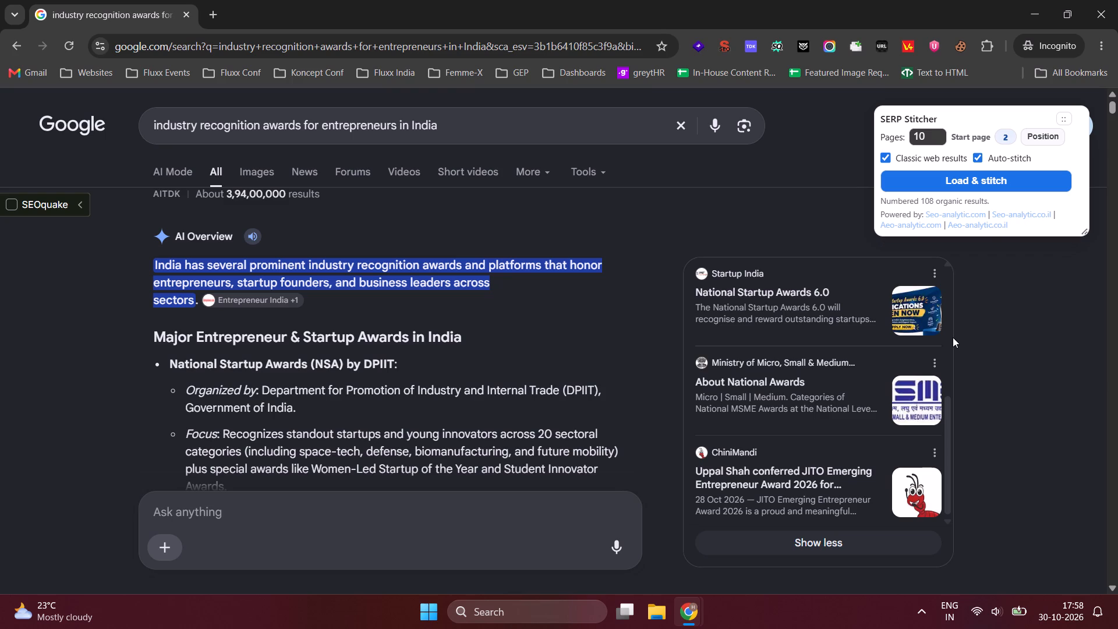
Search the auto-stitched "industry recognition awards for entrepreneurs in India" results for fluxxindia.com.
{"action": "key", "text": "ctrl+f"}
{"action": "key", "text": "Return"}
{"action": "key", "text": "Return"}
{"action": "key", "text": "Return"}
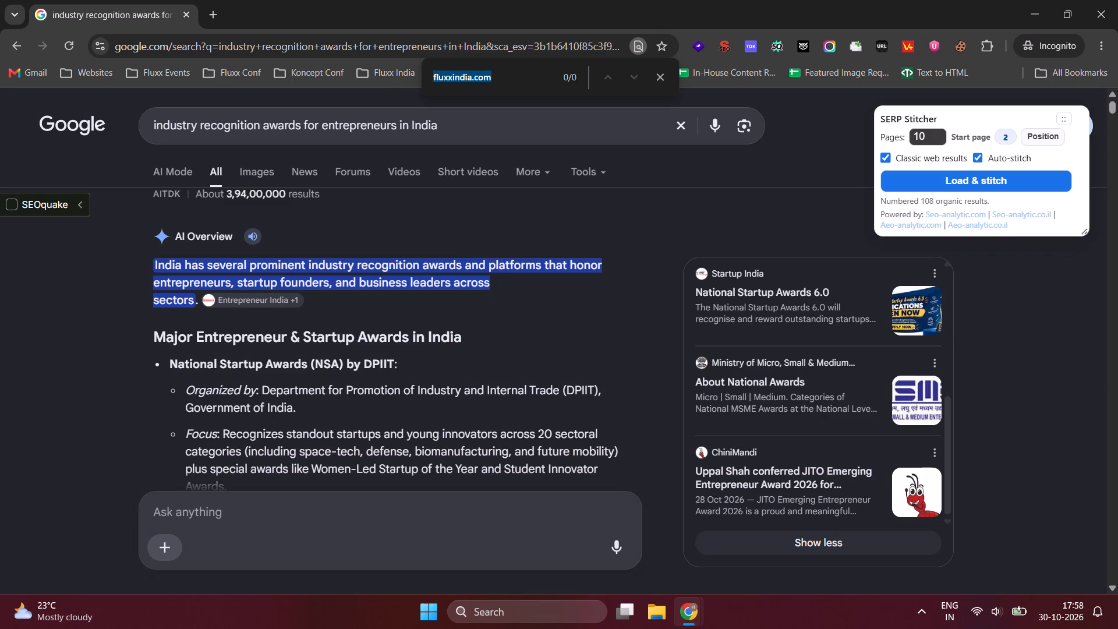
Copy the keyword "business achievement awards india" from A55 of the Rankings sheet and search Google for it, replacing the previous query.
{"action": "key", "text": "alt+Tab"}
{"action": "key", "text": "Down"}
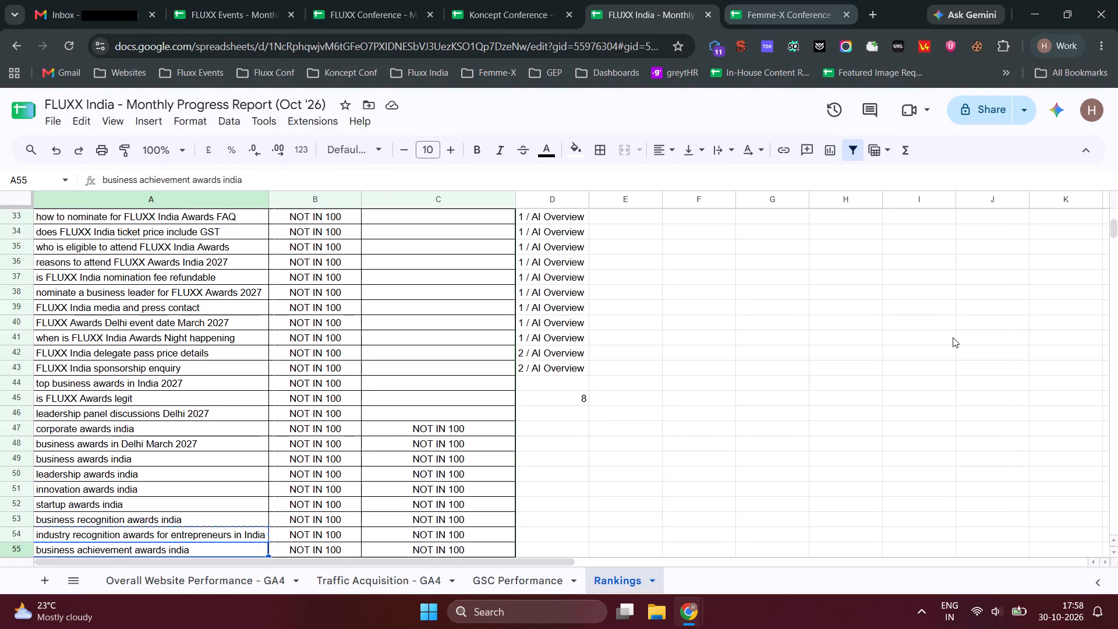
{"action": "key", "text": "ctrl+c"}
{"action": "key", "text": "alt+Tab"}
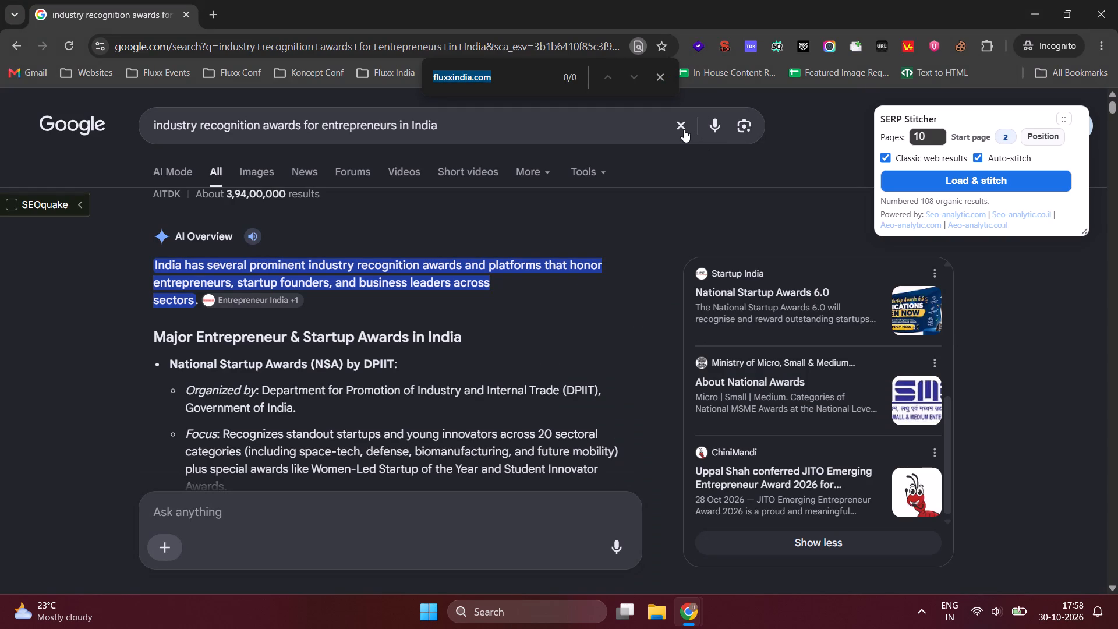
{"action": "left_click", "coordinate": [684, 129]}
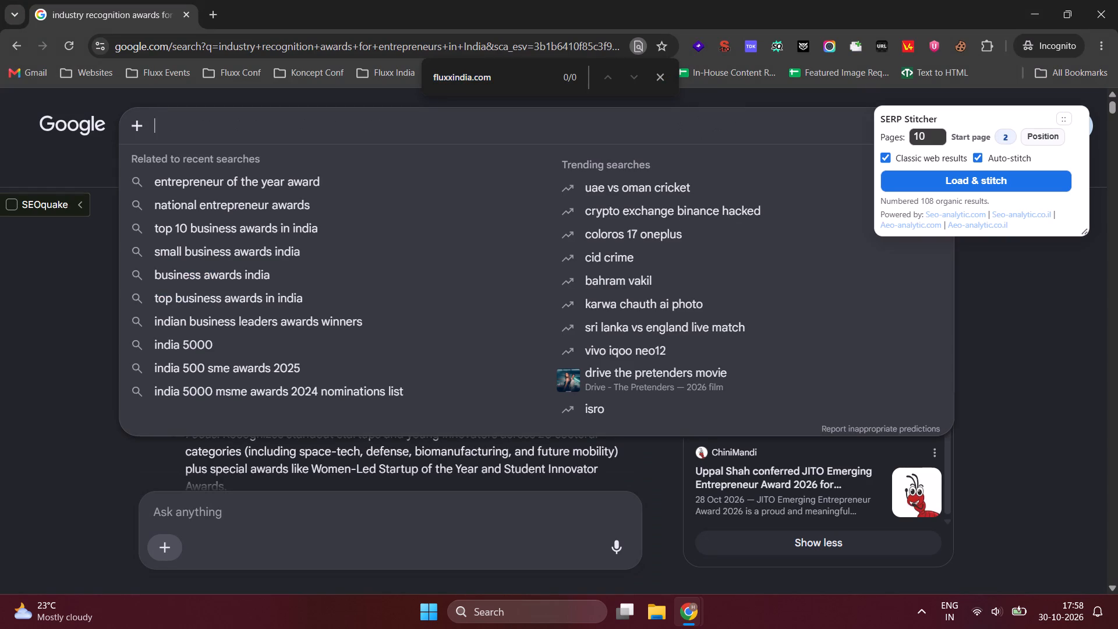
{"action": "key", "text": "ctrl+v"}
{"action": "key", "text": "Return"}
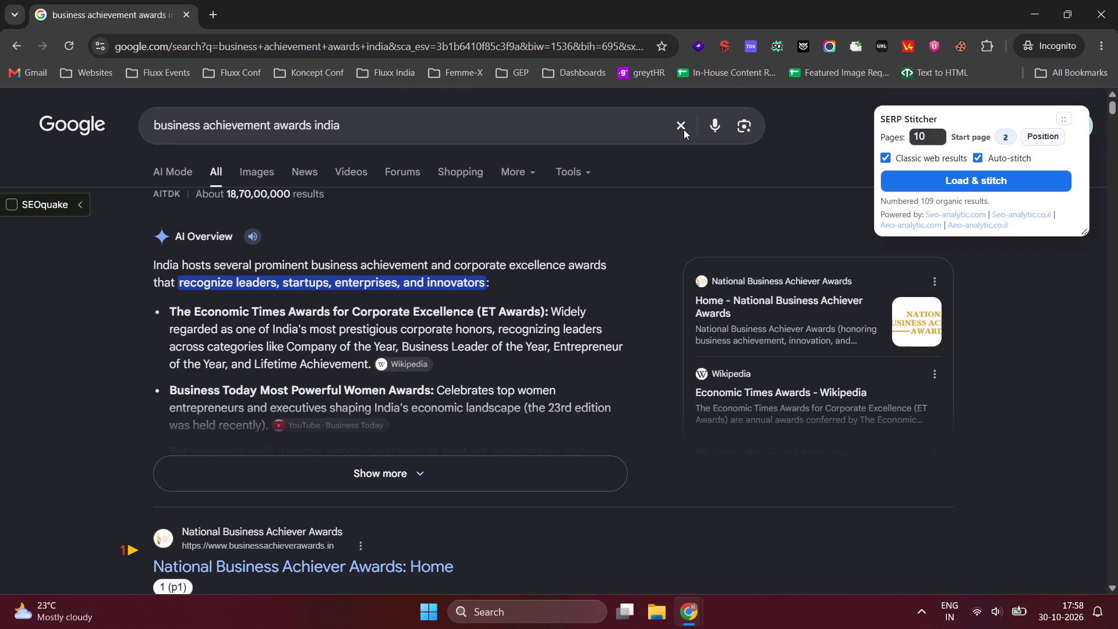
Search the auto-stitched "business achievement awards india" results for fluxxindia.com.
{"action": "key", "text": "ctrl+f"}
{"action": "key", "text": "Return"}
{"action": "key", "text": "Return"}
Copy the keyword "business excellence awards india" from A56 of the Rankings sheet and search Google for it, replacing the previous query.
{"action": "key", "text": "alt+Tab"}
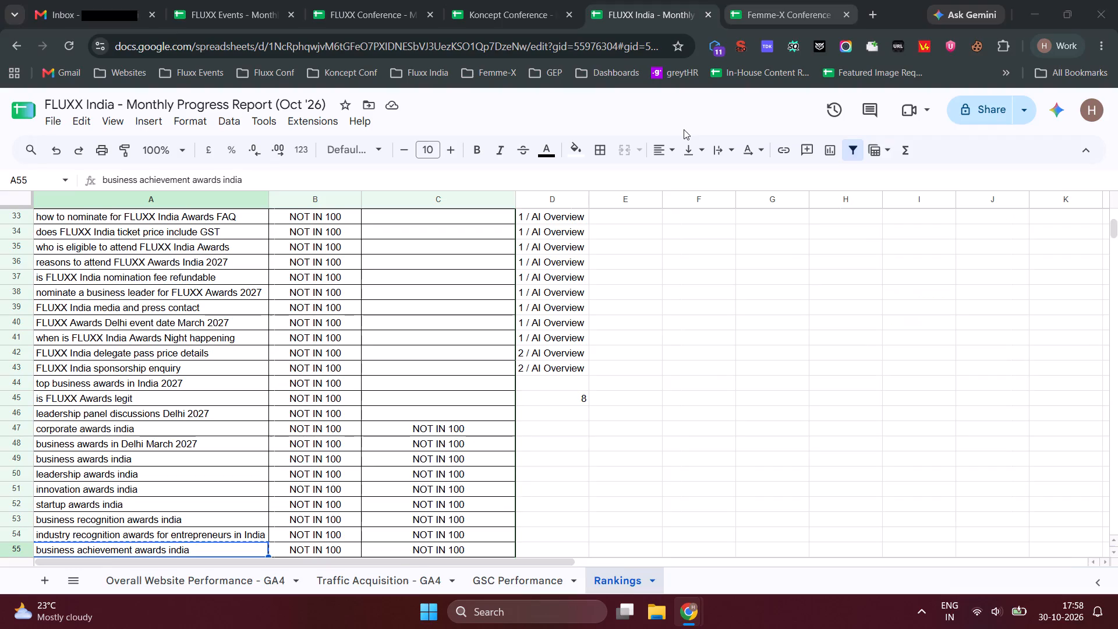
{"action": "key", "text": "Down"}
{"action": "key", "text": "ctrl+c"}
{"action": "key", "text": "alt+Tab"}
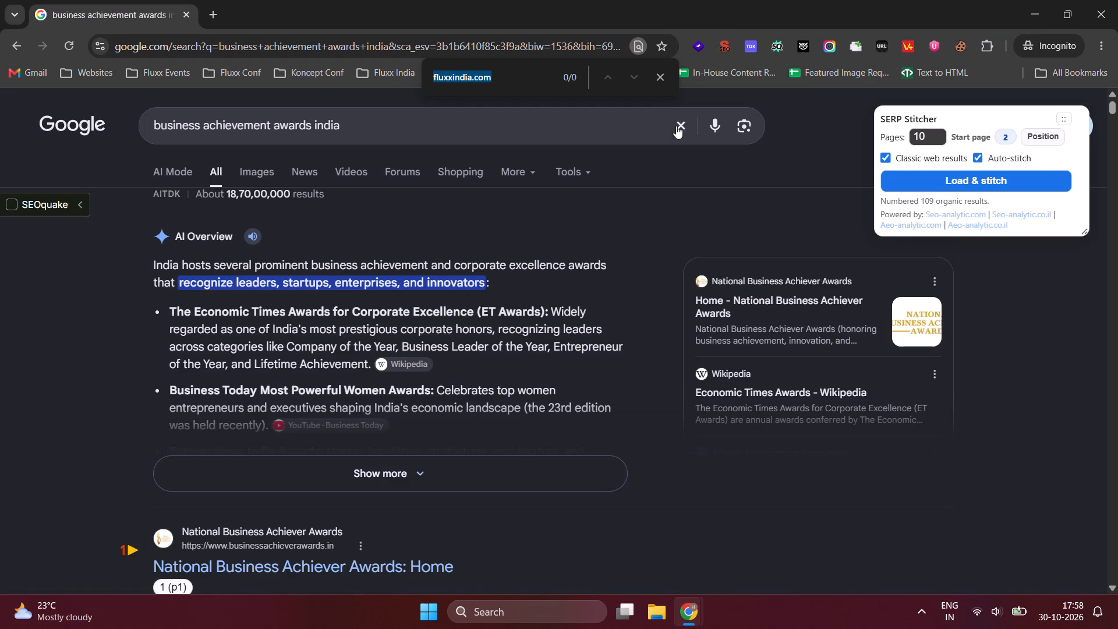
{"action": "left_click", "coordinate": [681, 123]}
{"action": "left_click", "coordinate": [668, 122]}
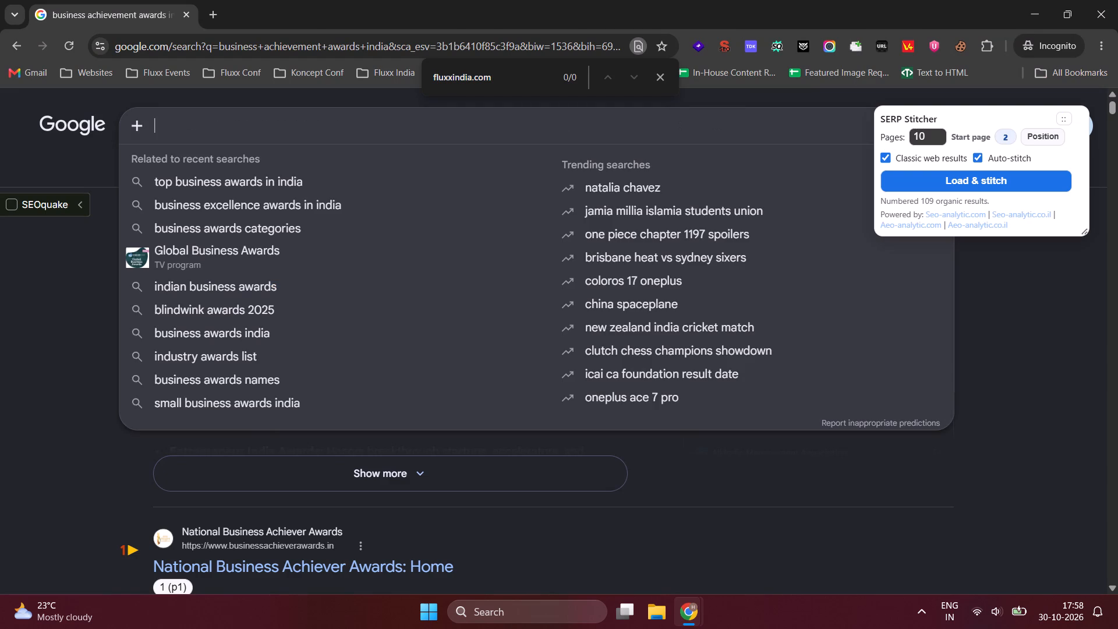
{"action": "key", "text": "ctrl+v"}
{"action": "key", "text": "Return"}
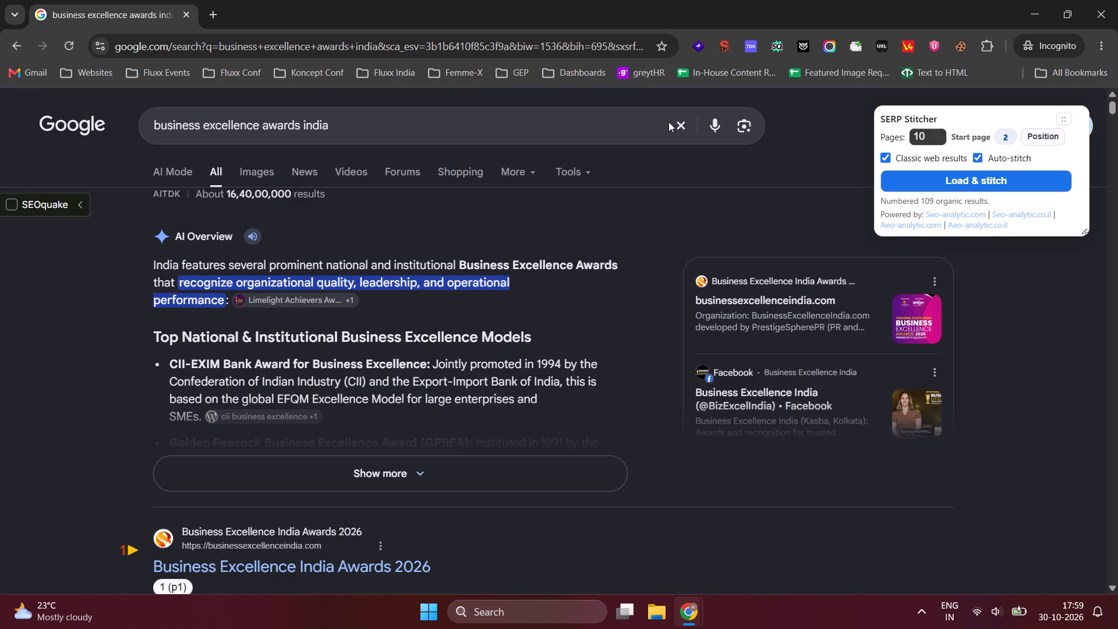
Search the auto-stitched "business excellence awards india" results for fluxxindia.com.
{"action": "key", "text": "ctrl+f"}
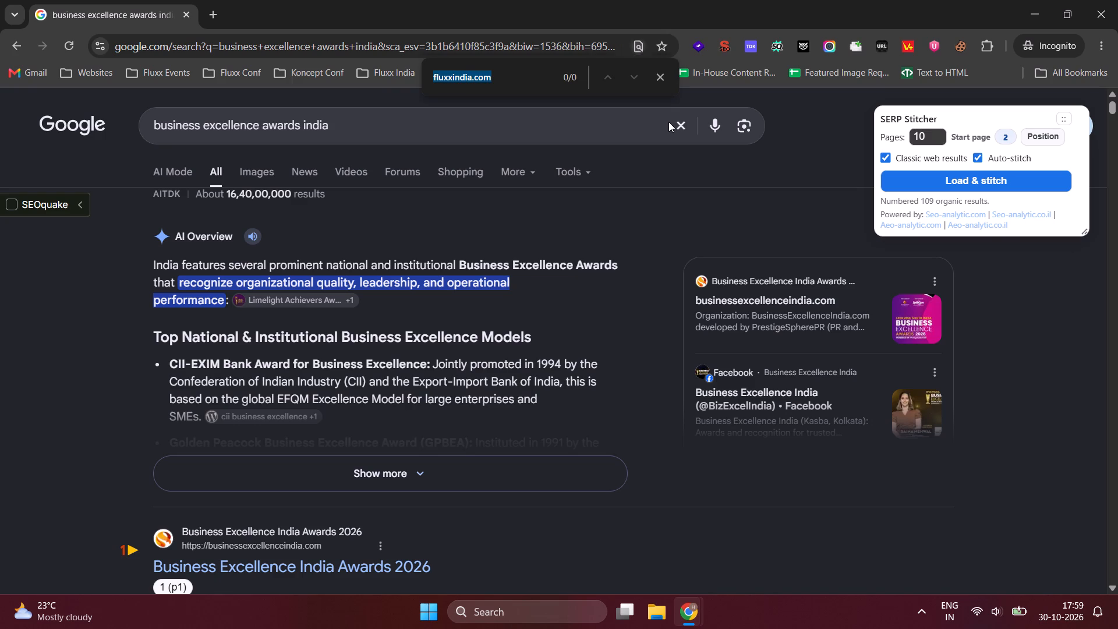
{"action": "key", "text": "Return"}
{"action": "key", "text": "Return"}
Copy the keyword "corporate recognition awards india" from A57 of the Rankings sheet and search Google for it, replacing the previous query.
{"action": "key", "text": "alt+Tab"}
{"action": "key", "text": "Down"}
{"action": "key", "text": "ctrl+c"}
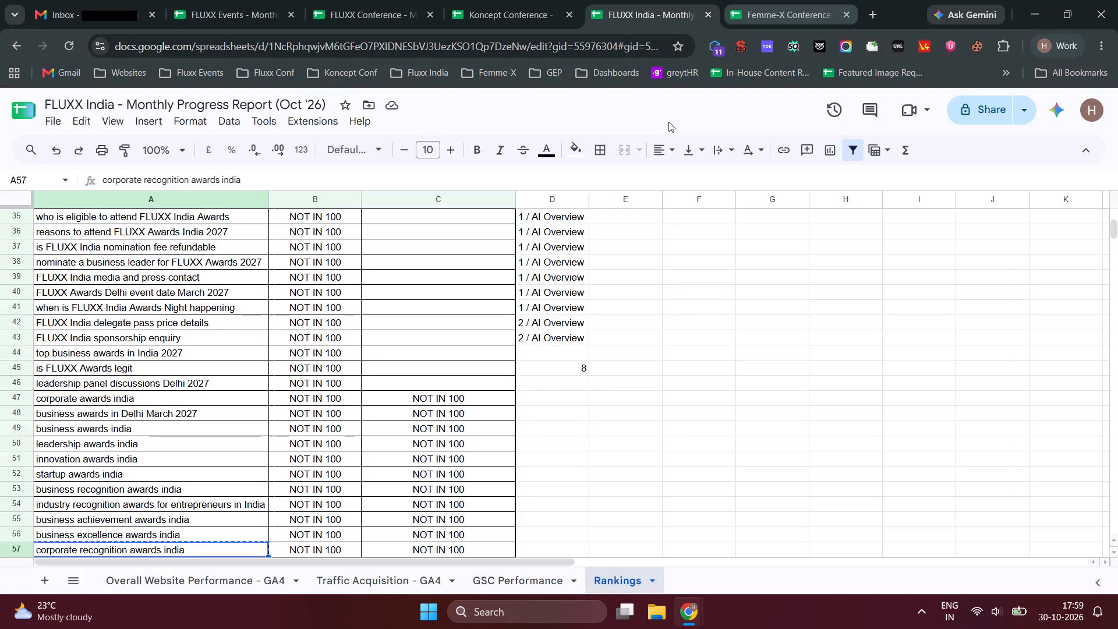
{"action": "key", "text": "alt+Tab"}
{"action": "left_click", "coordinate": [681, 121]}
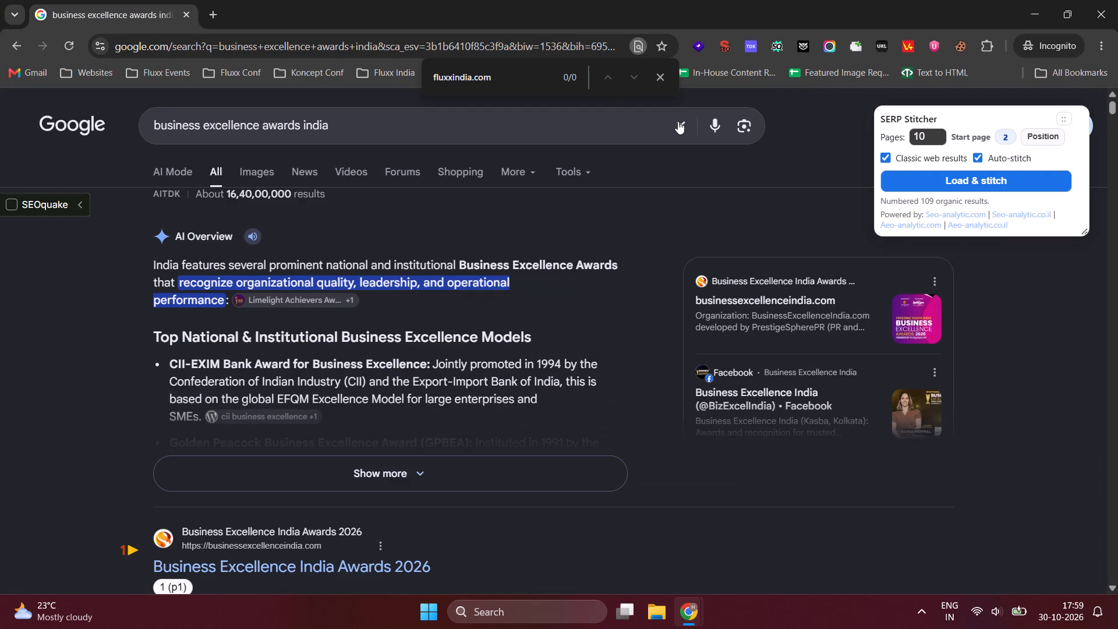
{"action": "key", "text": "ctrl+v"}
{"action": "key", "text": "Return"}
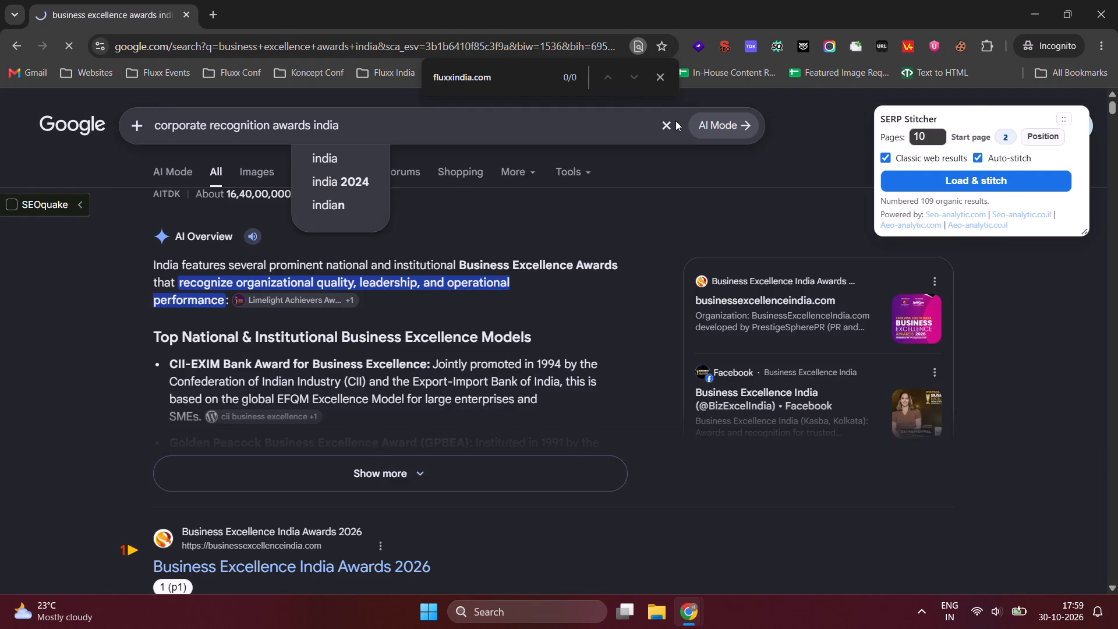
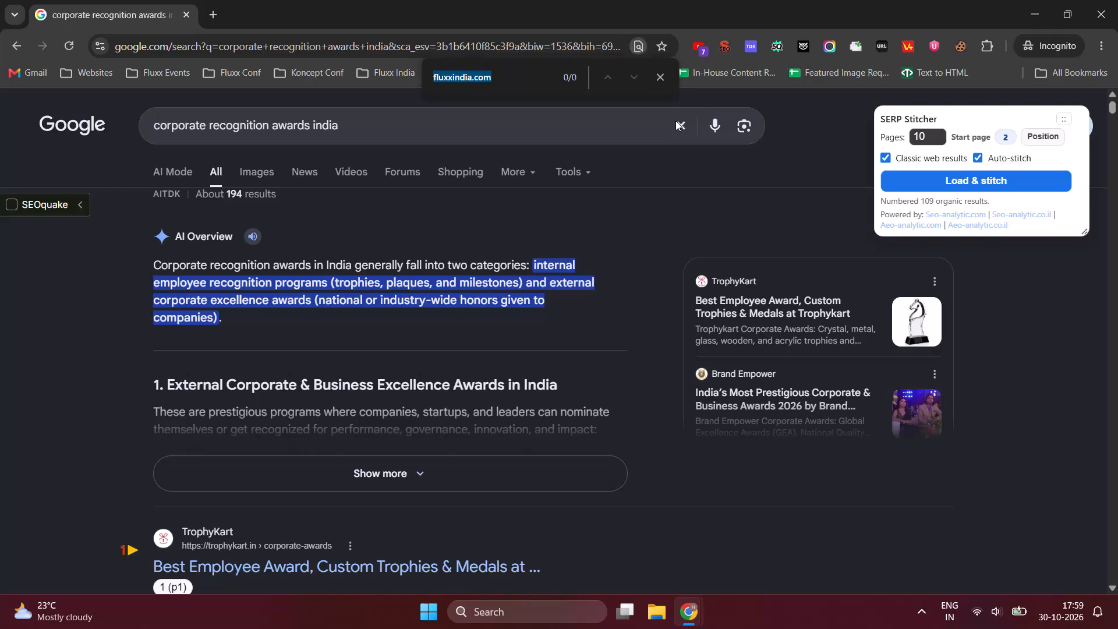
Search the auto-stitched "corporate recognition awards india" results for fluxxindia.com.
{"action": "key", "text": "Return"}
Copy the keyword "prestigious awards in india" from A58 of the Rankings sheet and search Google for it, replacing the previous query.
{"action": "key", "text": "alt+Tab"}
{"action": "key", "text": "Down"}
{"action": "key", "text": "ctrl+c"}
{"action": "key", "text": "alt+Tab"}
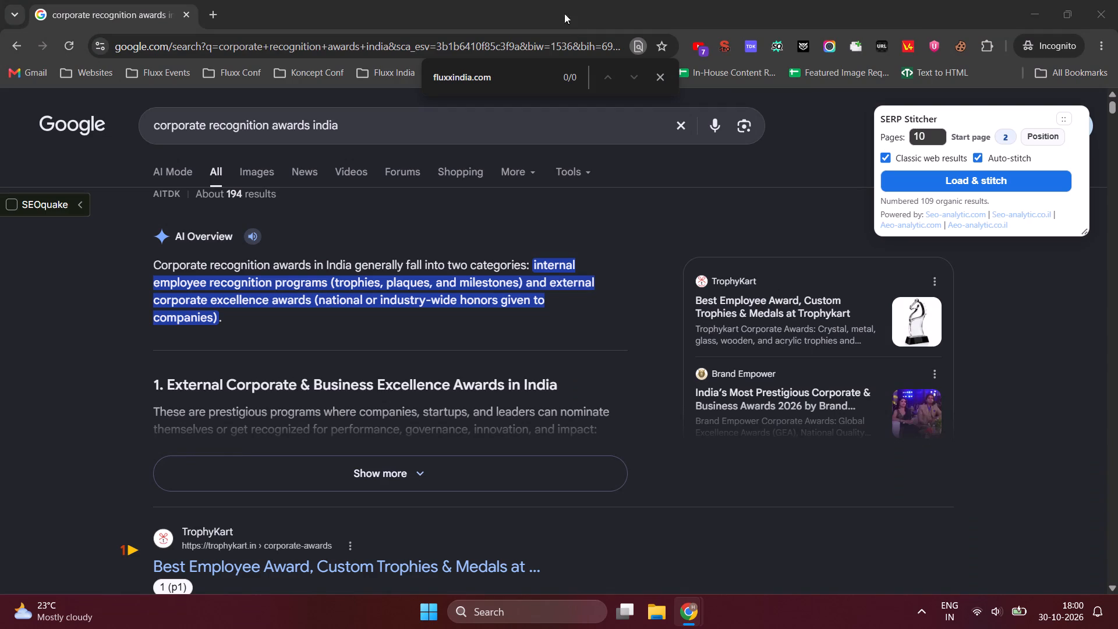
{"action": "left_click", "coordinate": [679, 119]}
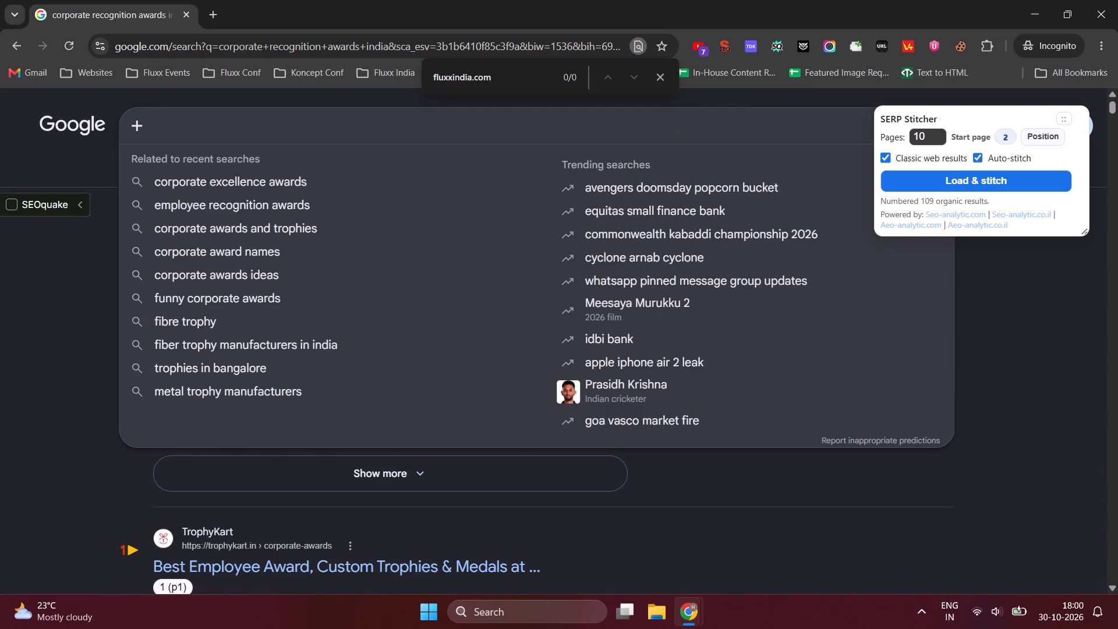
{"action": "key", "text": "ctrl+v"}
{"action": "key", "text": "Return"}
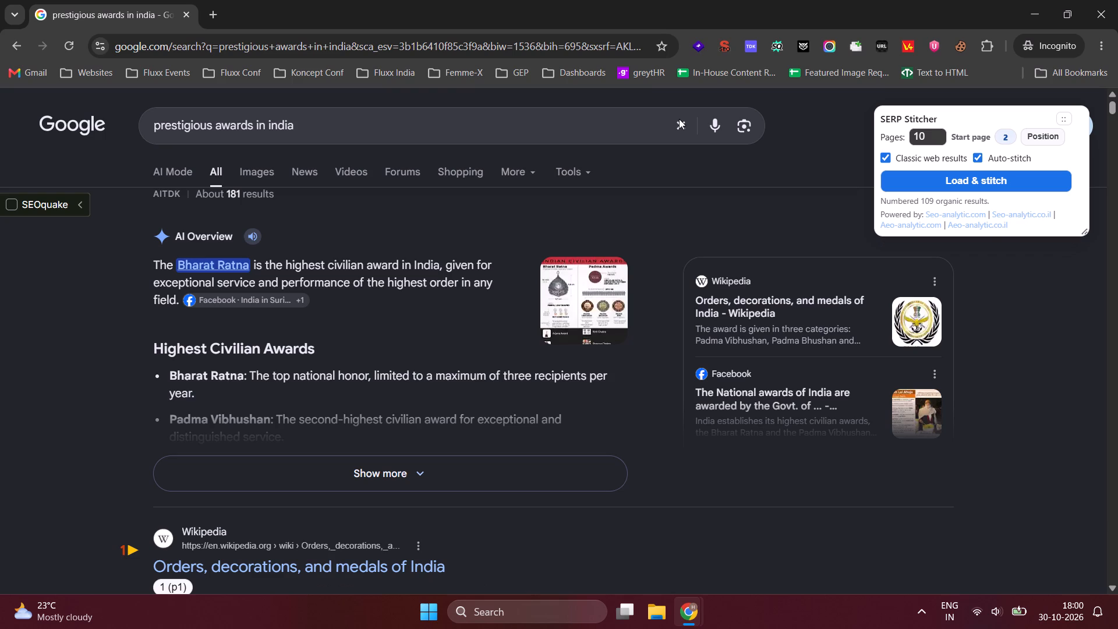
Search the auto-stitched "prestigious awards in india" results for fluxxindia.com.
{"action": "key", "text": "ctrl+f"}
{"action": "key", "text": "Return"}
{"action": "key", "text": "Return"}
Copy the keyword "leadership recognition awards india" from A59 of the Rankings sheet and search Google for it, replacing the previous query.
{"action": "key", "text": "alt+Tab"}
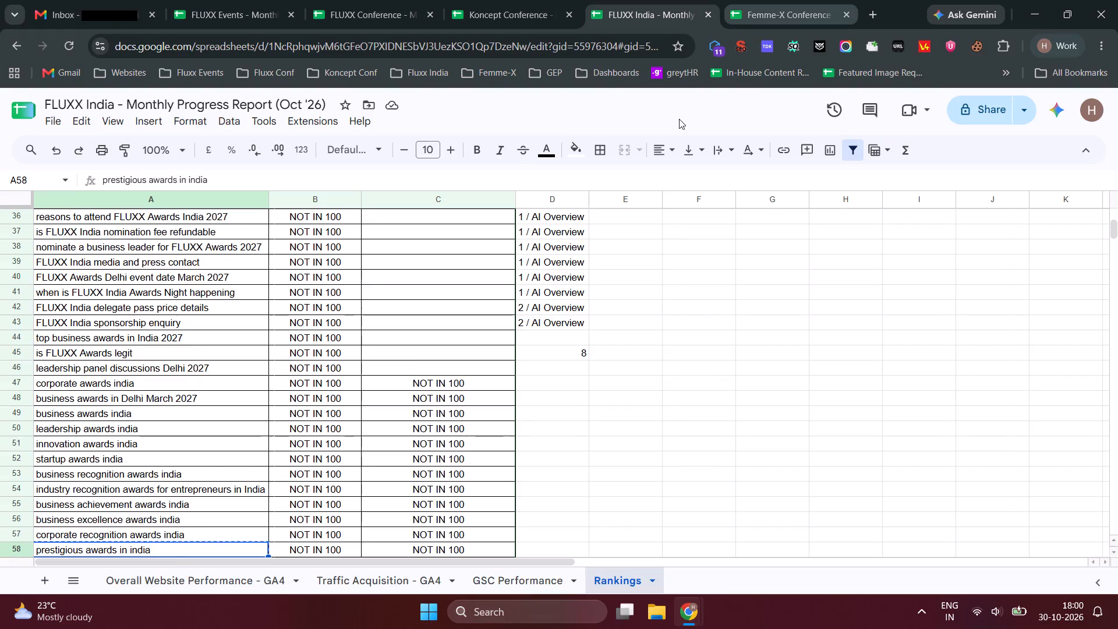
{"action": "key", "text": "Down"}
{"action": "key", "text": "ctrl+c"}
{"action": "key", "text": "alt+Tab"}
{"action": "left_click", "coordinate": [672, 121]}
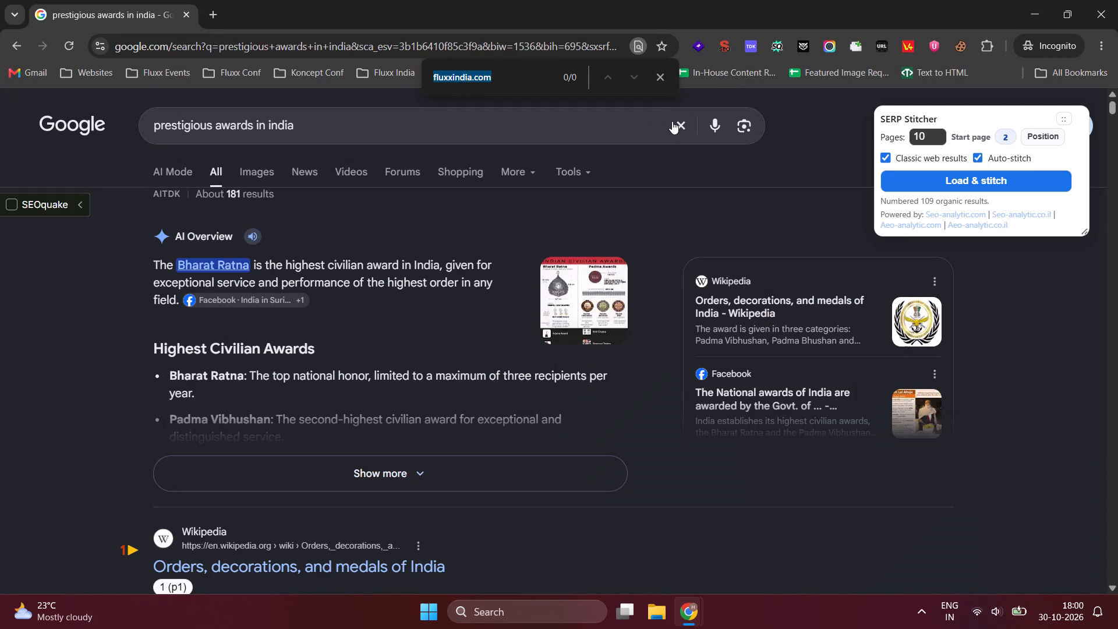
{"action": "key", "text": "ctrl+v"}
{"action": "key", "text": "Return"}
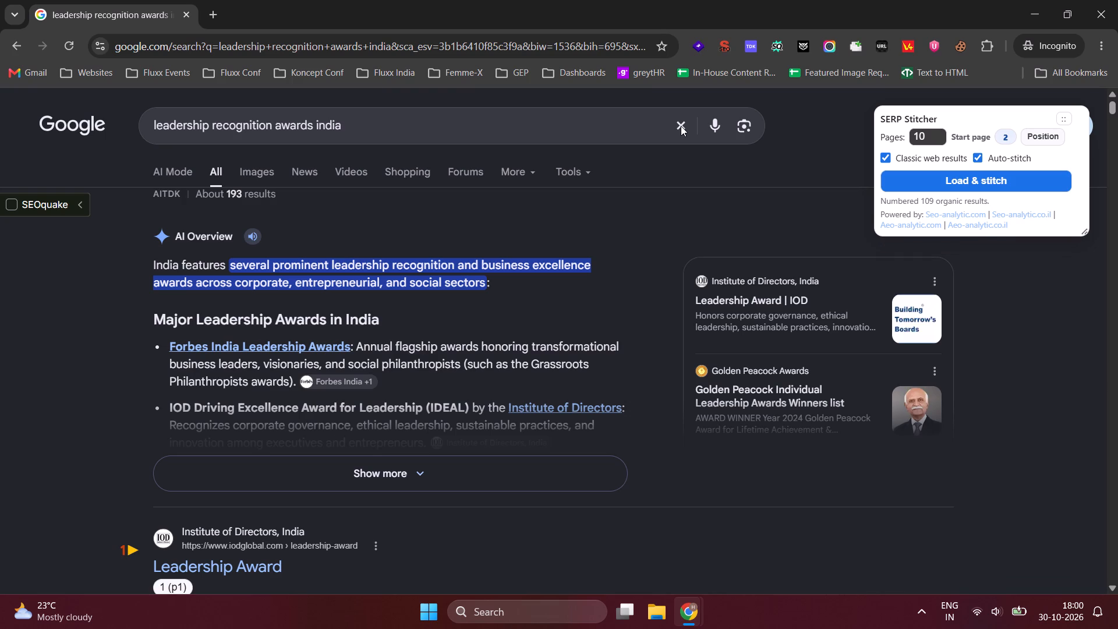
Search the auto-stitched "leadership recognition awards india" results for fluxxindia.com.
{"action": "key", "text": "ctrl+f"}
{"action": "key", "text": "Return"}
{"action": "key", "text": "Return"}
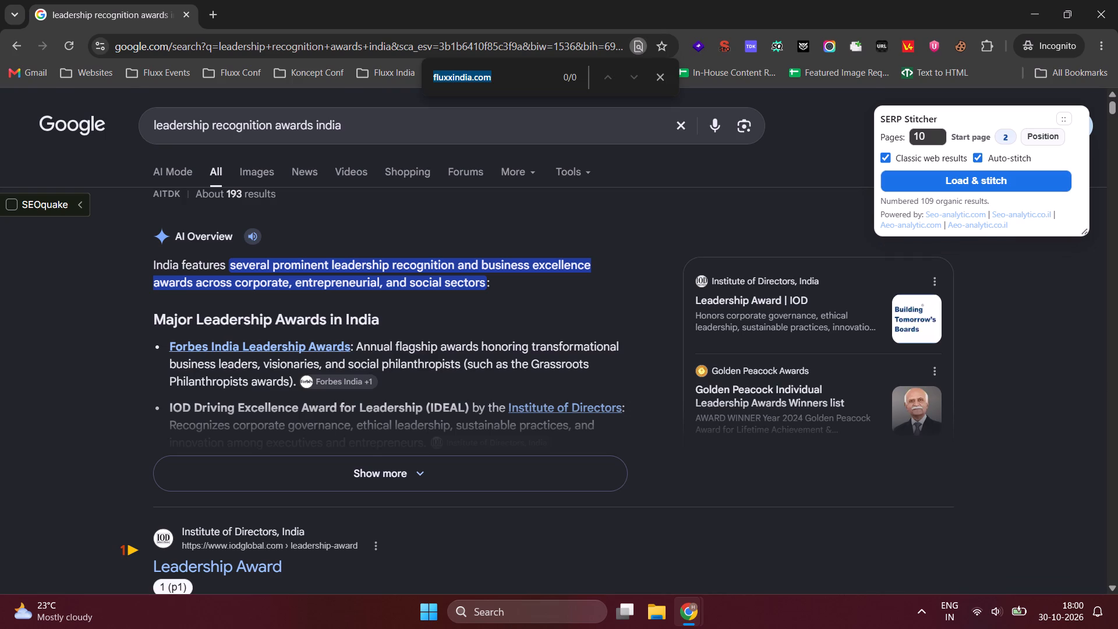
Copy the keyword "innovation recognition awards india" from A60 of the Rankings sheet and search Google for it, replacing the previous query.
{"action": "key", "text": "alt+Tab"}
{"action": "key", "text": "Down"}
{"action": "key", "text": "ctrl+c"}
{"action": "key", "text": "alt+Tab"}
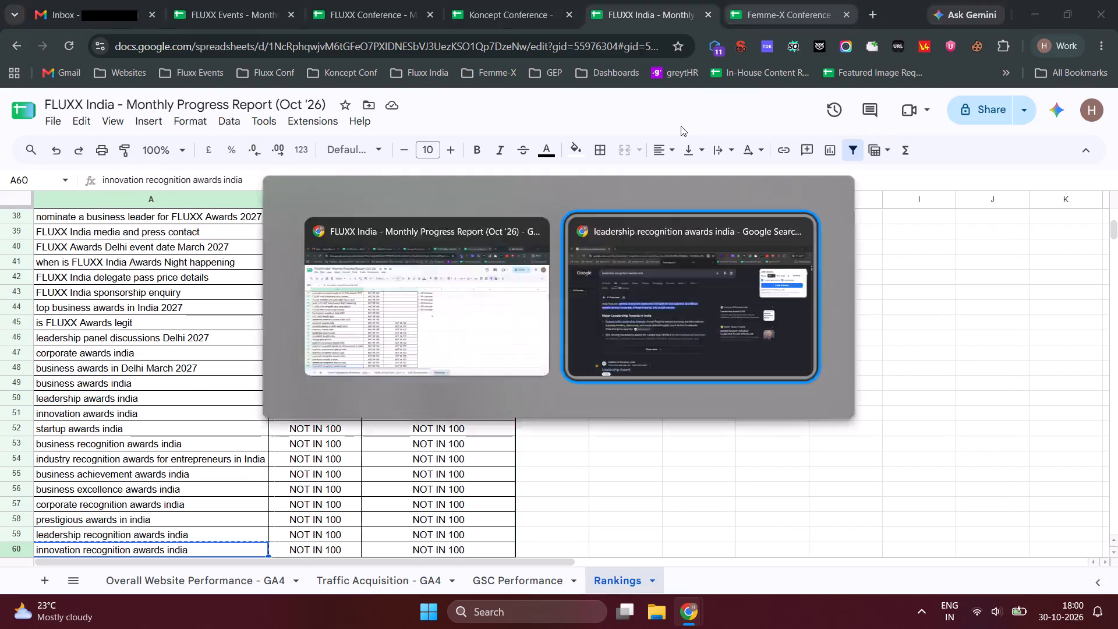
{"action": "left_click", "coordinate": [682, 119]}
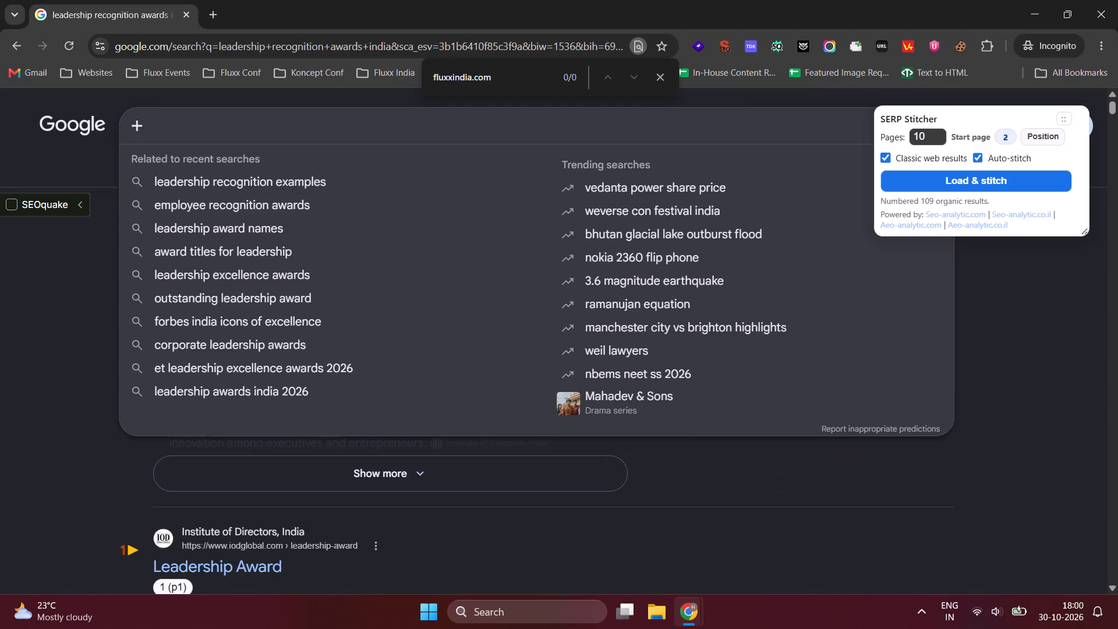
{"action": "key", "text": "ctrl+v"}
{"action": "key", "text": "Return"}
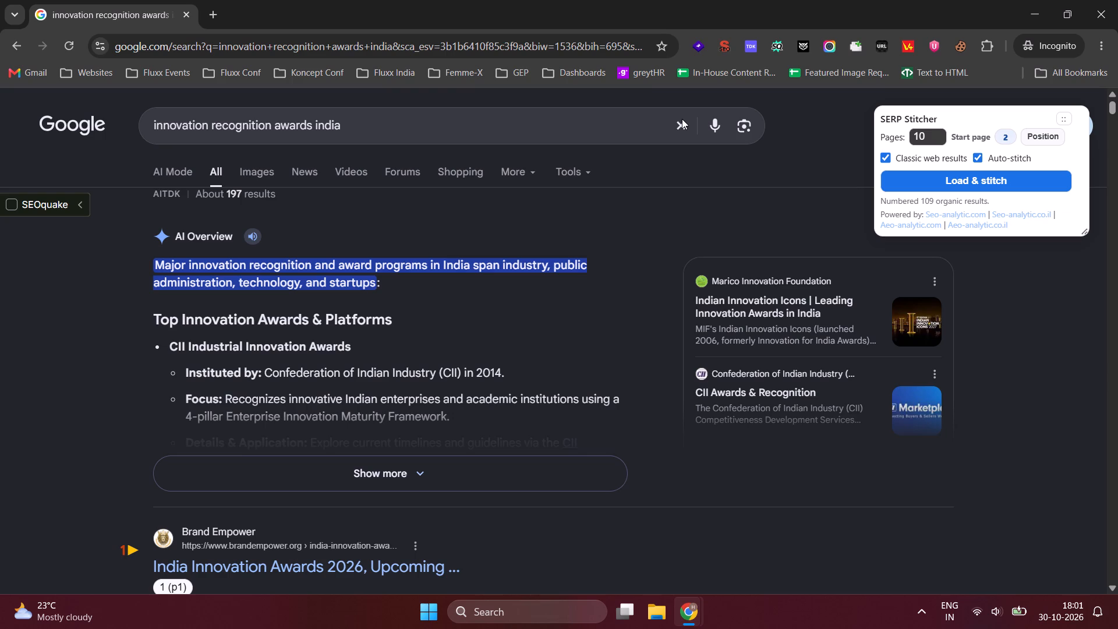
Search the auto-stitched "innovation recognition awards india" results for fluxxindia.com.
{"action": "key", "text": "ctrl+f"}
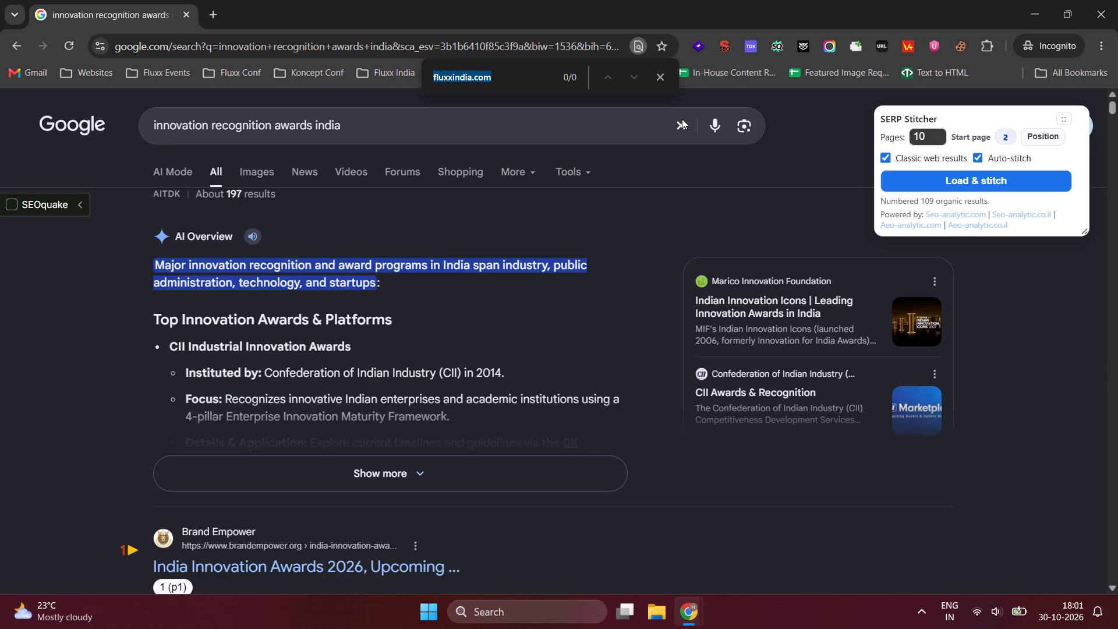
{"action": "key", "text": "Return"}
{"action": "key", "text": "Return"}
Copy the keyword "professional awards india" from A61 of the Rankings sheet and search Google for it, replacing the previous query.
{"action": "key", "text": "alt+Tab"}
{"action": "key", "text": "Down"}
{"action": "key", "text": "ctrl+c"}
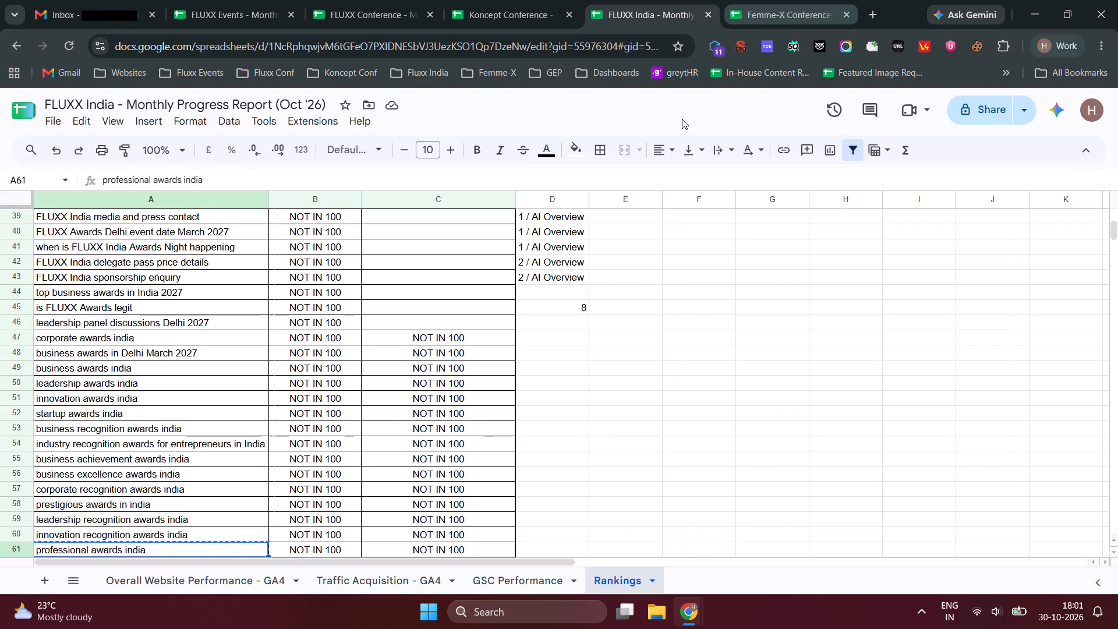
{"action": "key", "text": "alt+Tab"}
{"action": "left_click", "coordinate": [681, 128]}
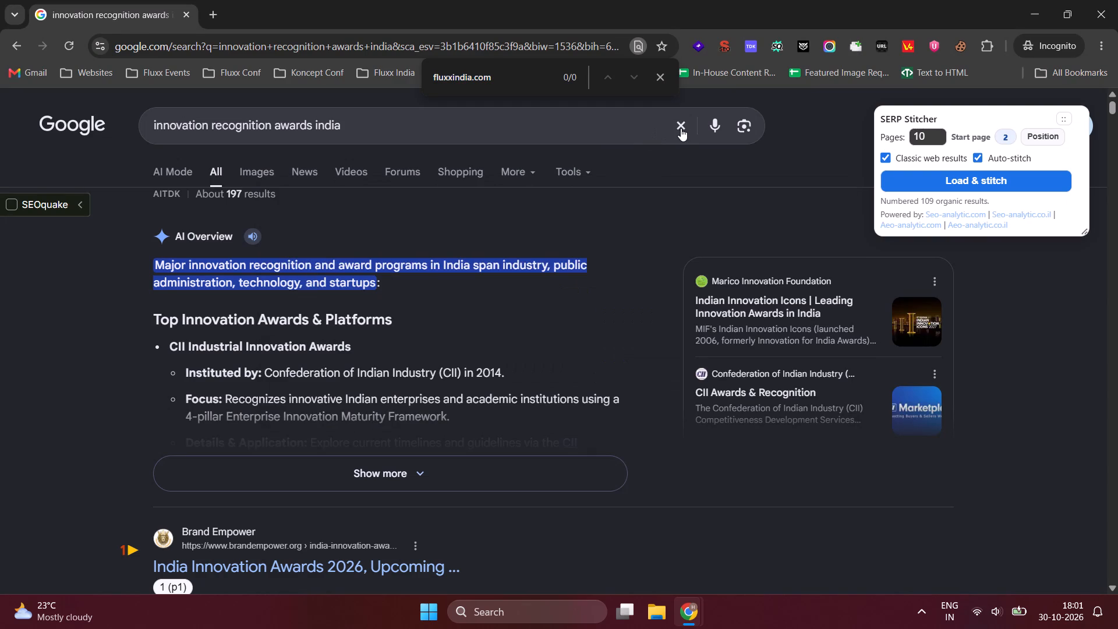
{"action": "key", "text": "ctrl+v"}
{"action": "key", "text": "Return"}
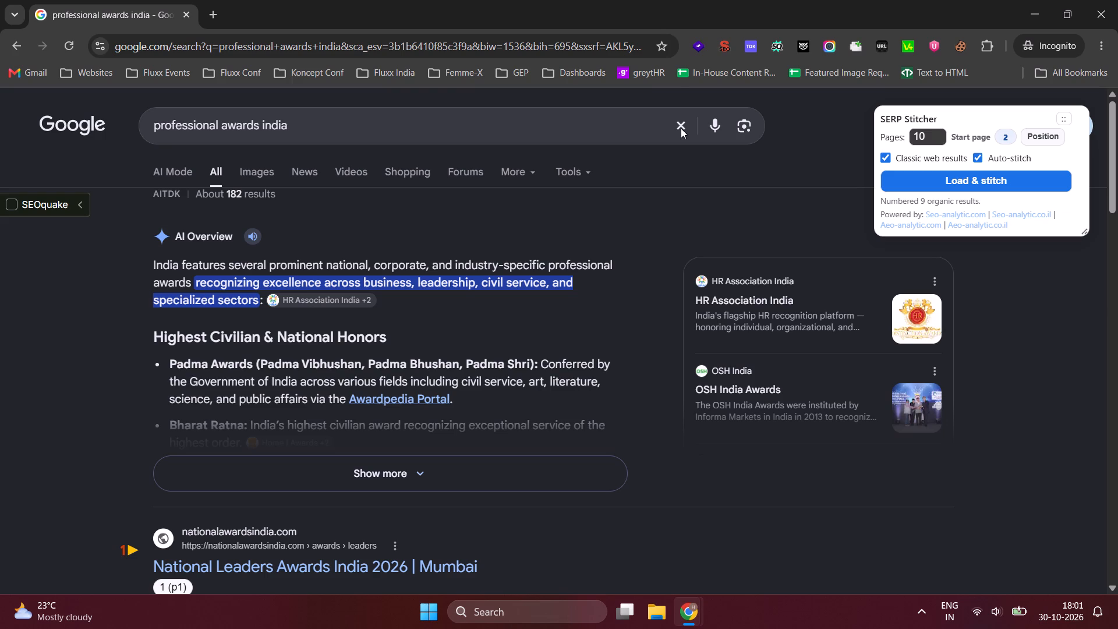
Search the "professional awards india" results for fluxxindia.com, reloading the page for a full auto-stitch and repeating the search.
{"action": "key", "text": "ctrl+f"}
{"action": "key", "text": "Return"}
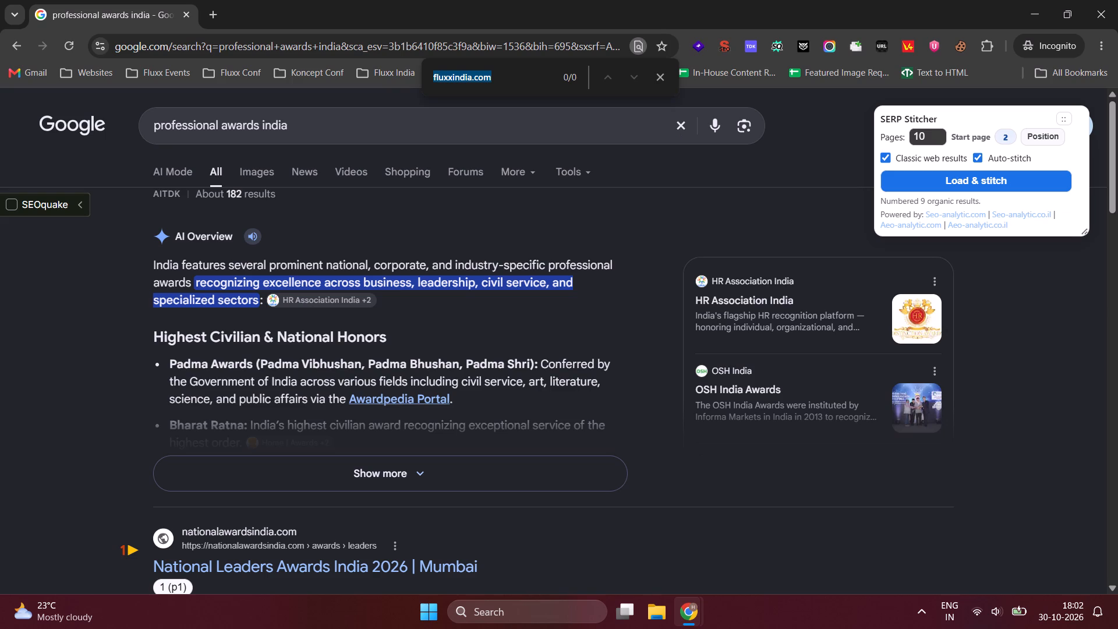
{"action": "key", "text": "ctrl+r"}
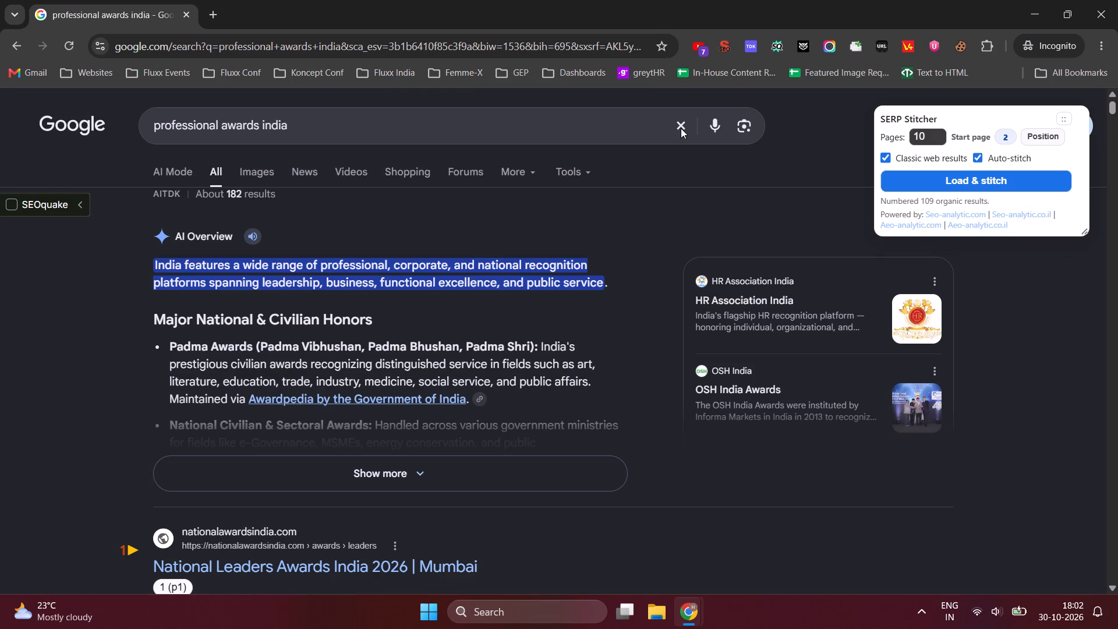
{"action": "key", "text": "ctrl+f"}
{"action": "key", "text": "Return"}
{"action": "key", "text": "Return"}
Copy the keyword "prestigious awards in india" from A62 of the Rankings sheet and search Google for it, replacing the previous query.
{"action": "key", "text": "alt+Tab"}
{"action": "key", "text": "Down"}
{"action": "key", "text": "ctrl+c"}
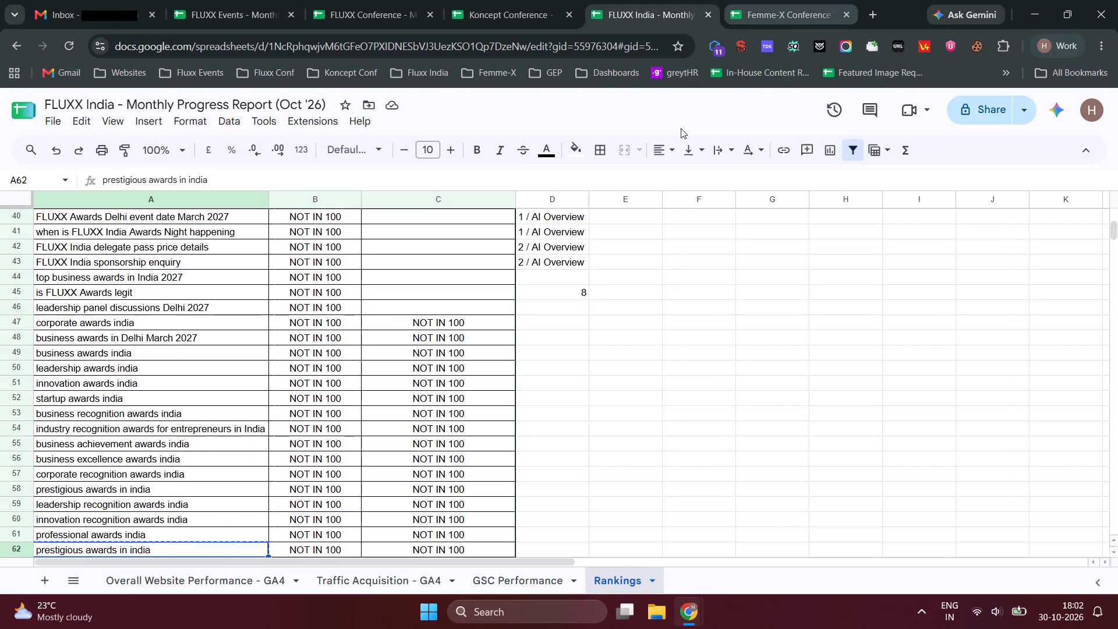
{"action": "key", "text": "alt+Tab"}
{"action": "double_click", "coordinate": [675, 123]}
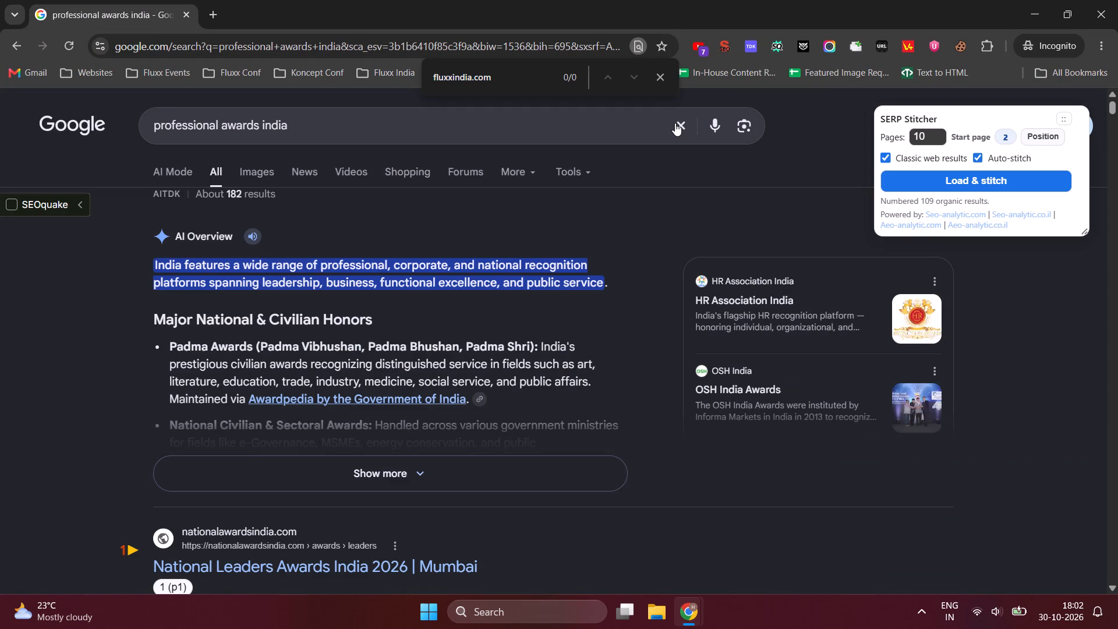
{"action": "left_click", "coordinate": [675, 123]}
{"action": "key", "text": "ctrl+v"}
{"action": "key", "text": "Return"}
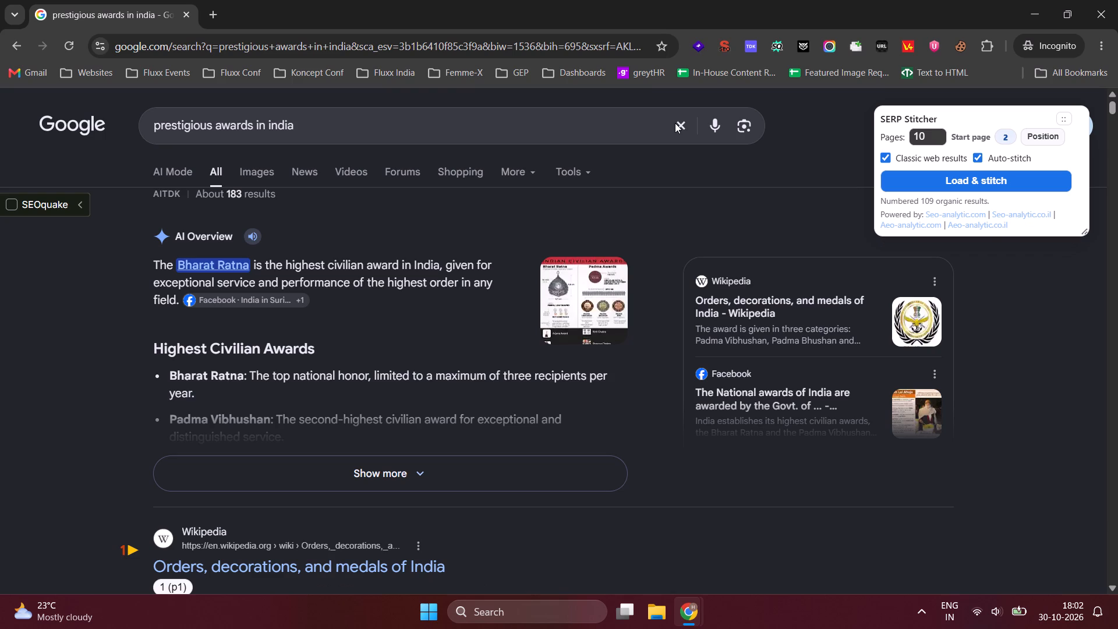
Search the auto-stitched "prestigious awards in india" results for fluxxindia.com.
{"action": "key", "text": "ctrl+f"}
{"action": "key", "text": "Return"}
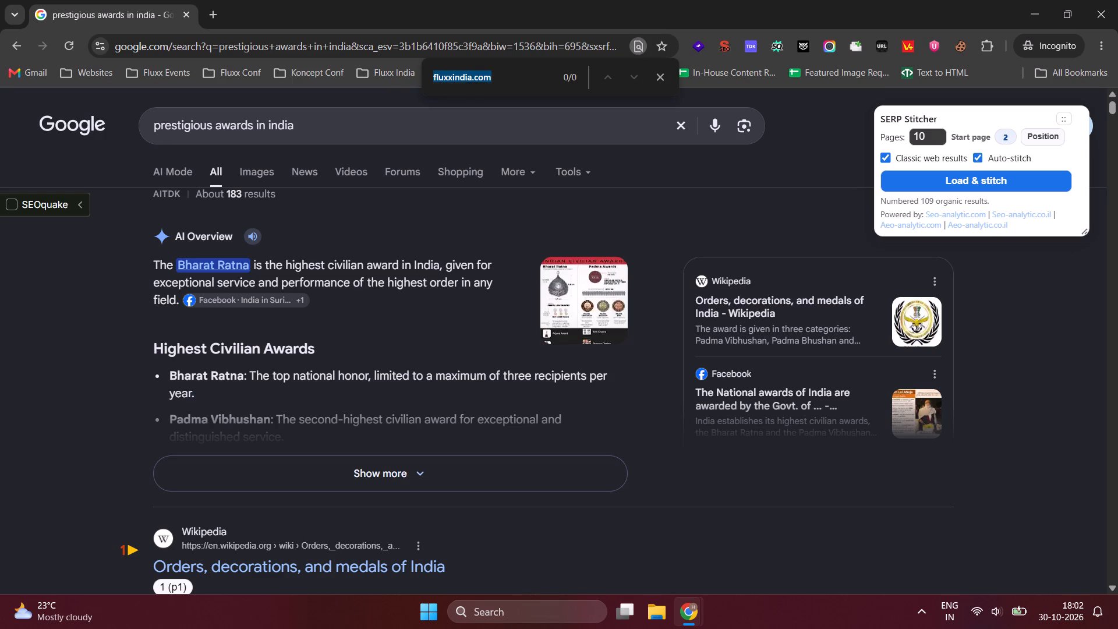
Copy the keyword "annual business awards india" from A63 of the Rankings sheet and search Google for it, replacing the previous query.
{"action": "key", "text": "alt+Tab"}
{"action": "key", "text": "Down"}
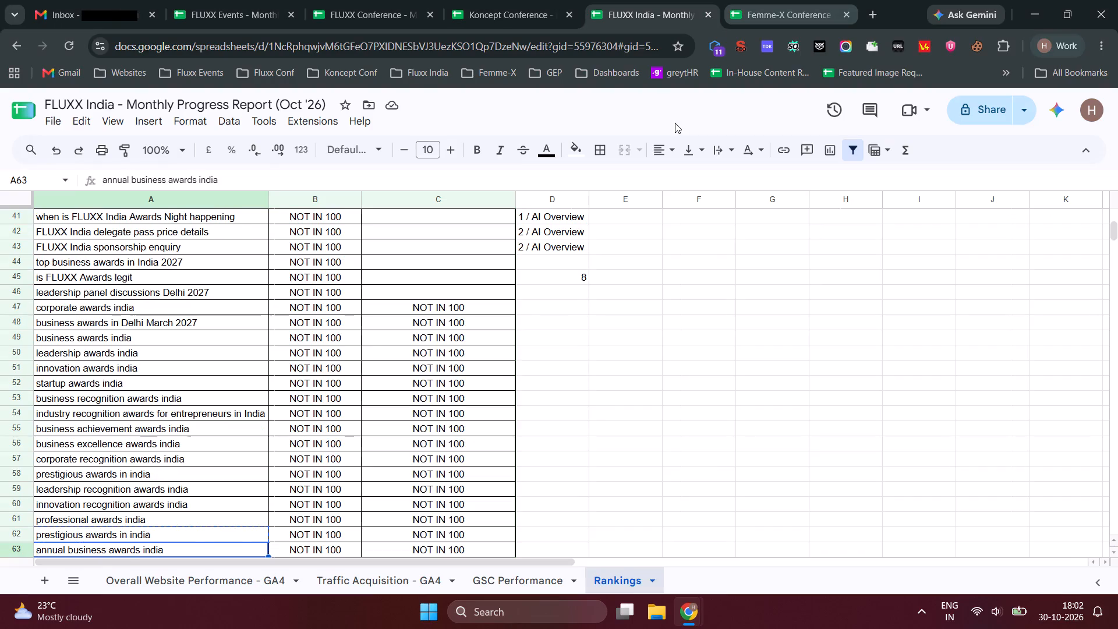
{"action": "key", "text": "ctrl+c"}
{"action": "key", "text": "alt+Tab"}
{"action": "left_click", "coordinate": [678, 129]}
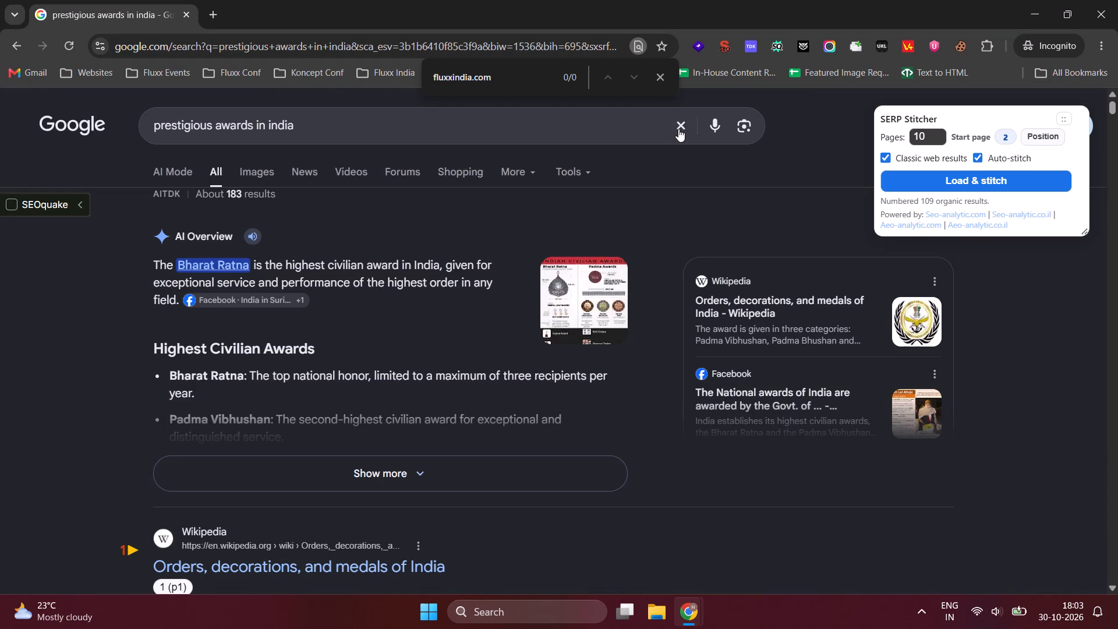
{"action": "key", "text": "ctrl+v"}
{"action": "key", "text": "Return"}
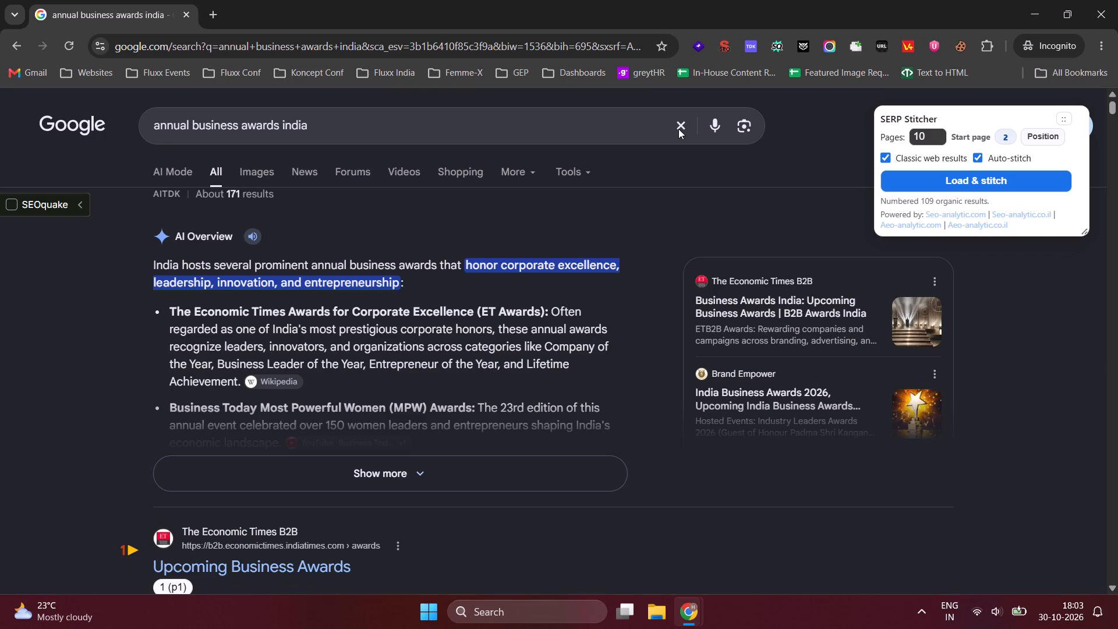
Search the auto-stitched "annual business awards india" results for fluxxindia.com.
{"action": "key", "text": "ctrl+f"}
{"action": "key", "text": "Return"}
{"action": "key", "text": "Return"}
Copy the keyword "why attend business awards" from A64 of the Rankings sheet and search Google for it, replacing the previous query.
{"action": "key", "text": "alt+Tab"}
{"action": "key", "text": "Down"}
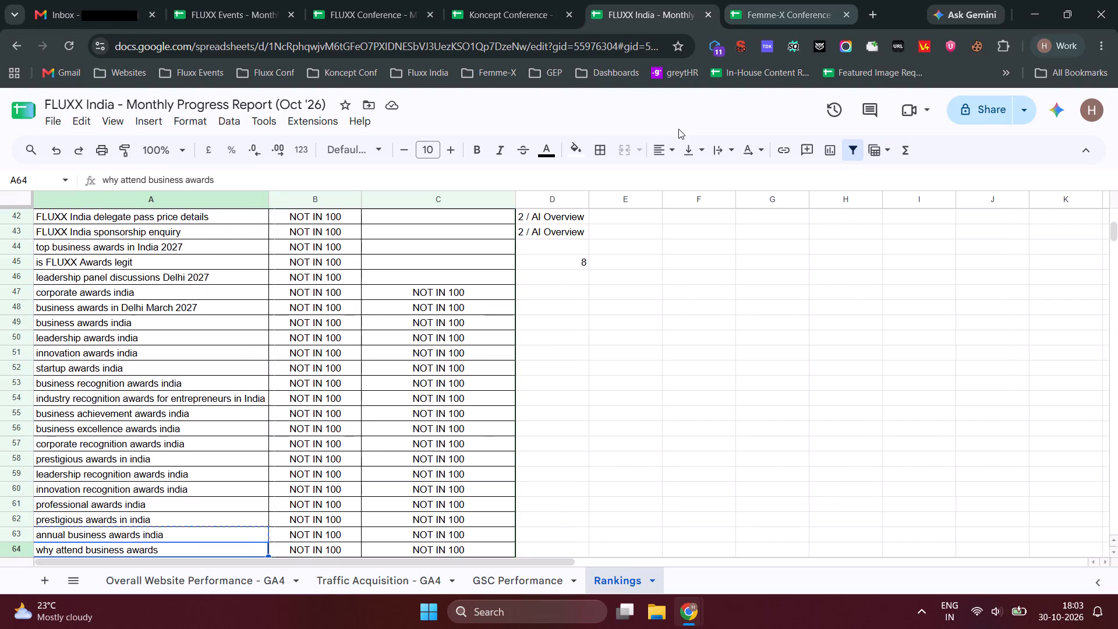
{"action": "key", "text": "ctrl+c"}
{"action": "key", "text": "alt+Tab"}
{"action": "double_click", "coordinate": [683, 128]}
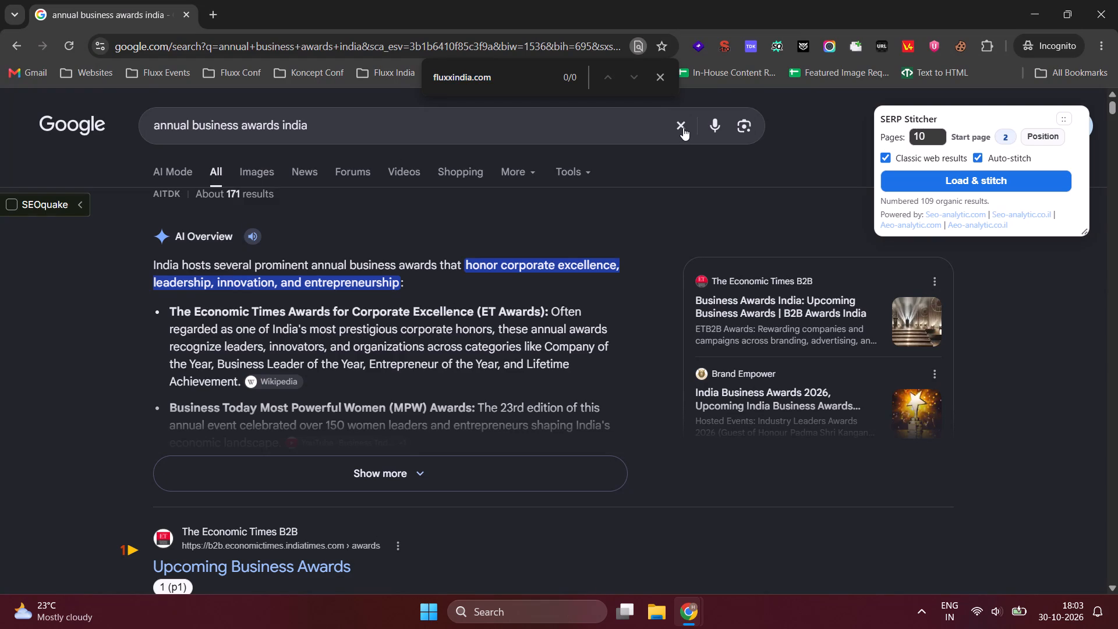
{"action": "left_click", "coordinate": [683, 128]}
{"action": "key", "text": "ctrl+v"}
{"action": "key", "text": "Return"}
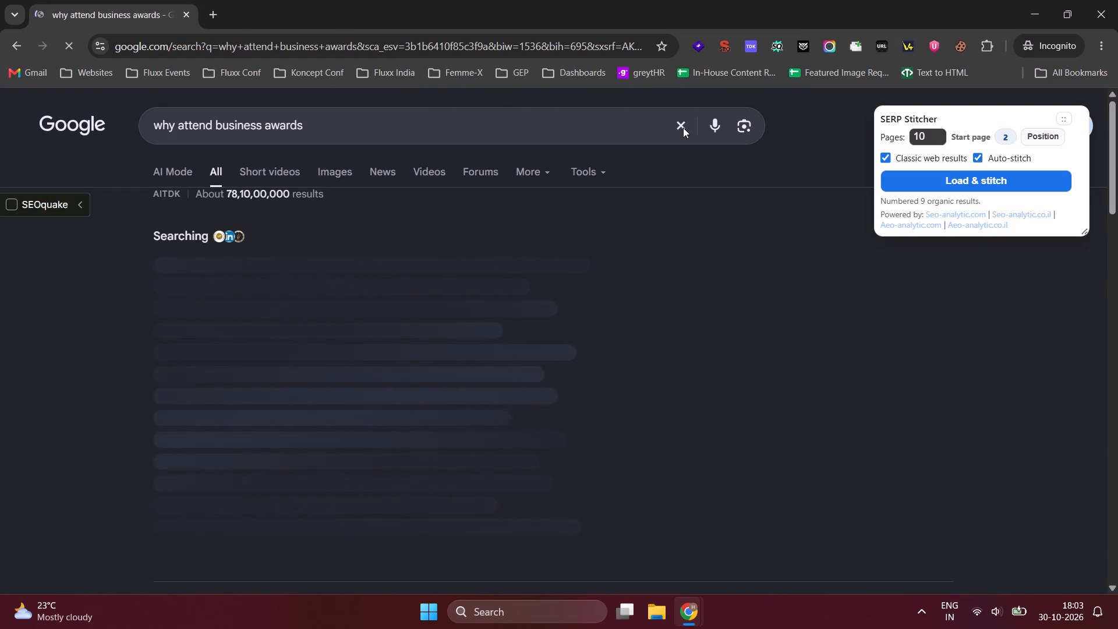
Examine the top results and the full list of AI Overview sources for "why attend business awards".
{"action": "scroll", "coordinate": [581, 372], "scroll_direction": "down", "scroll_amount": 2}
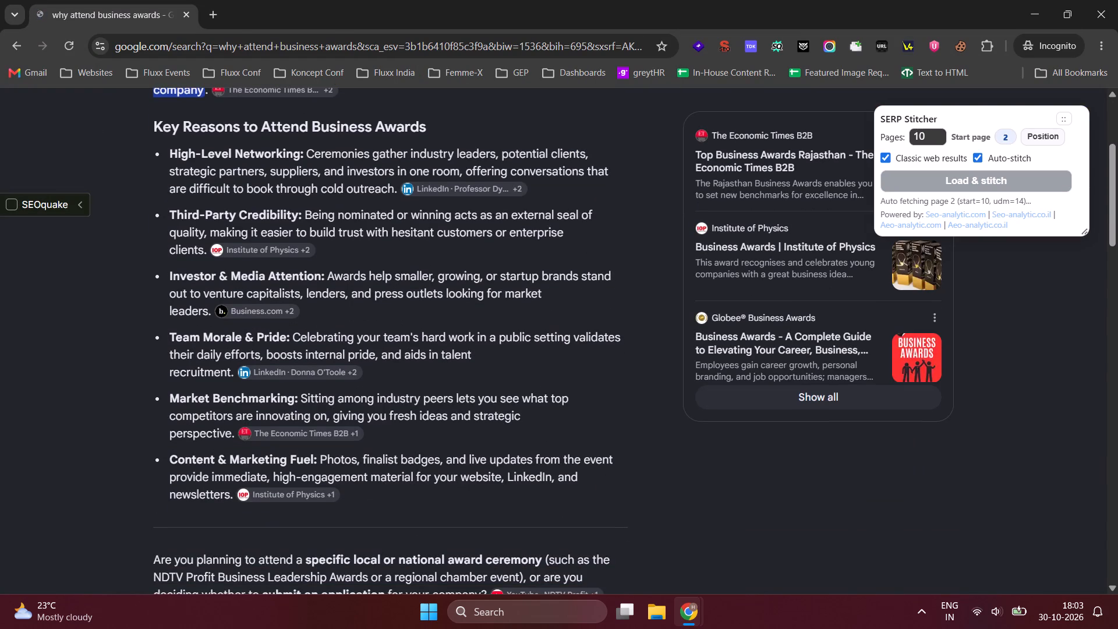
{"action": "scroll", "coordinate": [581, 372], "scroll_direction": "down", "scroll_amount": 3}
{"action": "scroll", "coordinate": [581, 372], "scroll_direction": "up", "scroll_amount": 1}
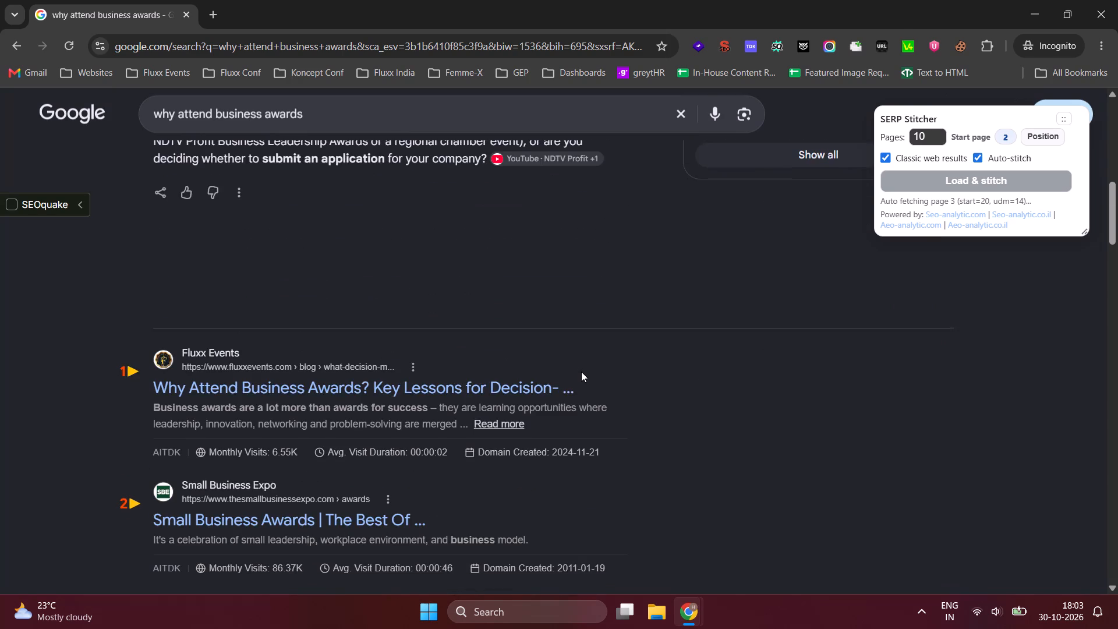
{"action": "scroll", "coordinate": [581, 372], "scroll_direction": "up", "scroll_amount": 1}
{"action": "left_click", "coordinate": [806, 395]}
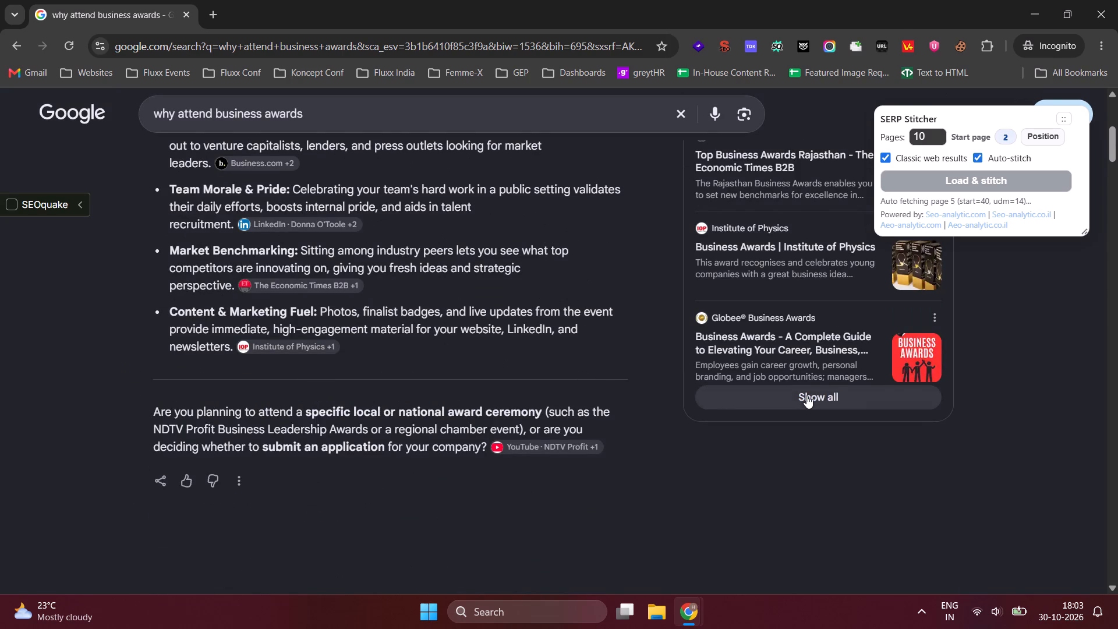
{"action": "scroll", "coordinate": [781, 320], "scroll_direction": "down", "scroll_amount": 3}
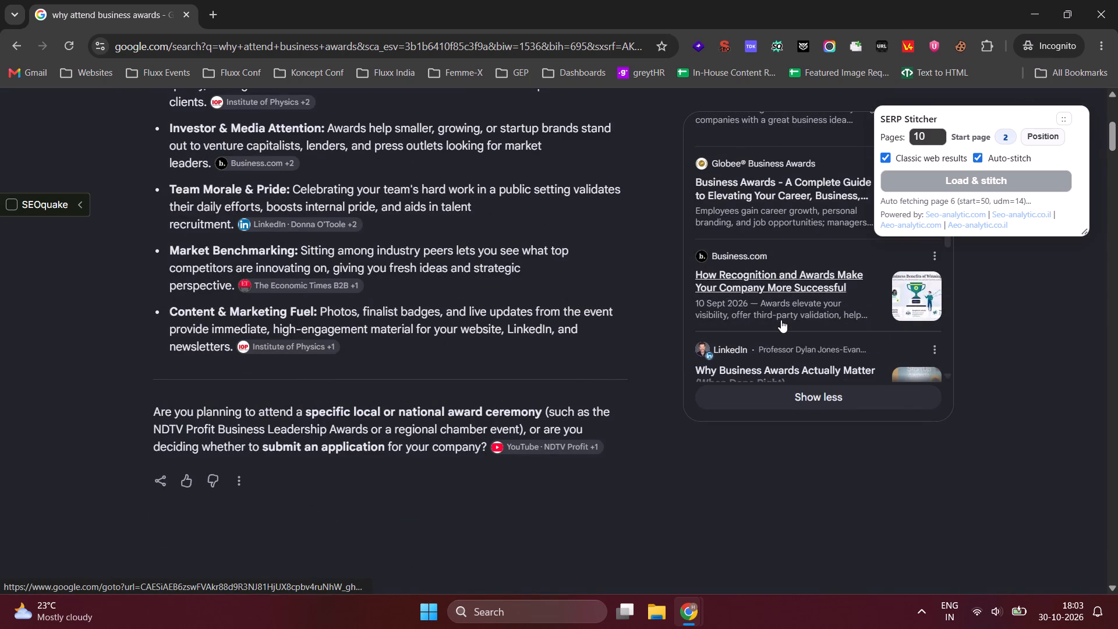
{"action": "scroll", "coordinate": [781, 320], "scroll_direction": "down", "scroll_amount": 5}
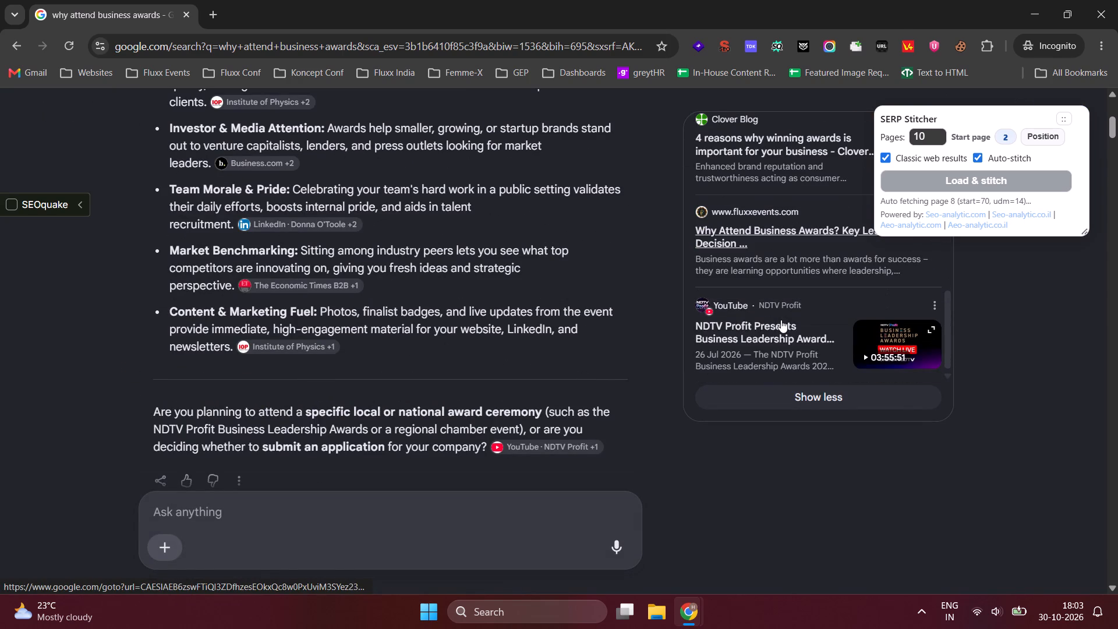
{"action": "scroll", "coordinate": [781, 320], "scroll_direction": "down", "scroll_amount": 1}
{"action": "scroll", "coordinate": [780, 513], "scroll_direction": "up", "scroll_amount": 7}
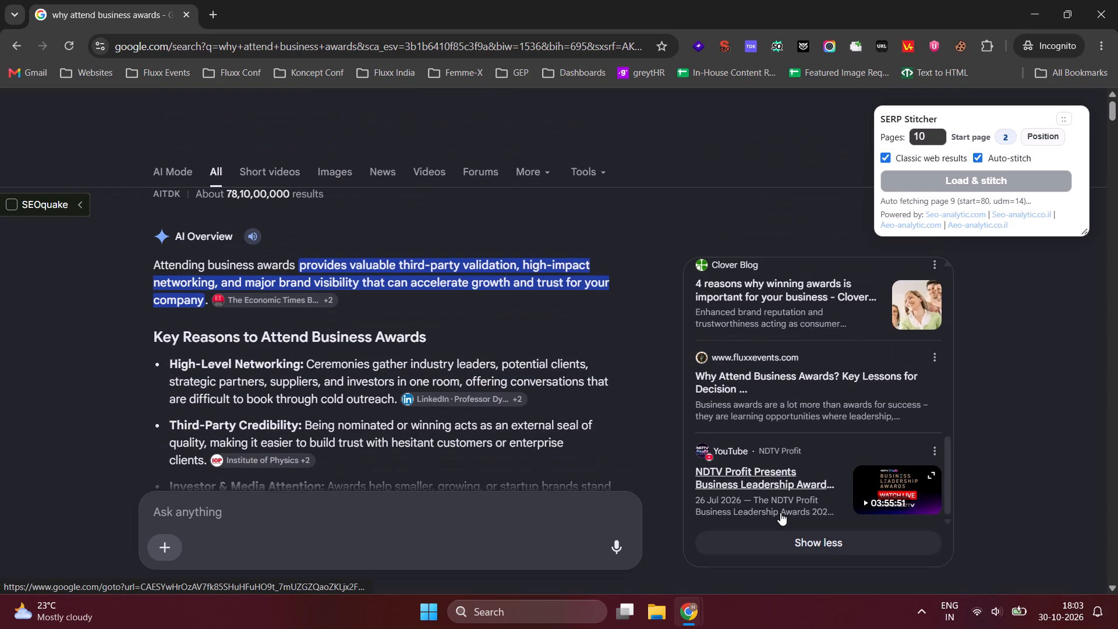
{"action": "scroll", "coordinate": [442, 221], "scroll_direction": "up", "scroll_amount": 7}
Search the auto-stitched "why attend business awards" results for fluxxindia.com.
{"action": "key", "text": "ctrl+f"}
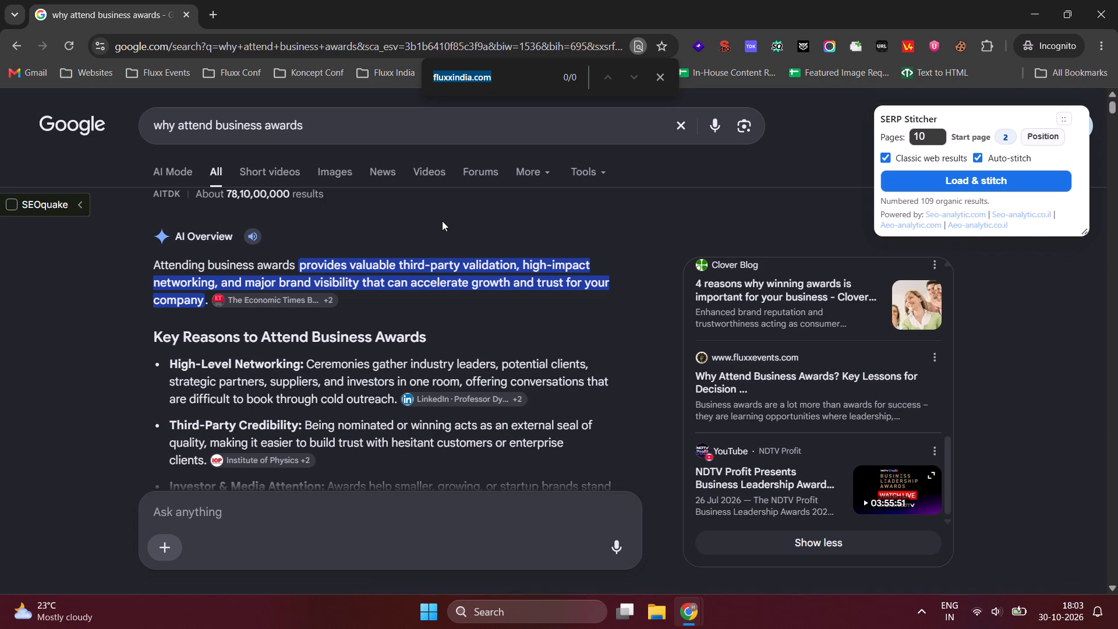
{"action": "key", "text": "Return"}
{"action": "key", "text": "Return"}
Copy the keyword "benefits of attending awards night" from A65 of the Rankings sheet and search Google for it, replacing the previous query.
{"action": "key", "text": "alt+Tab"}
{"action": "key", "text": "Down"}
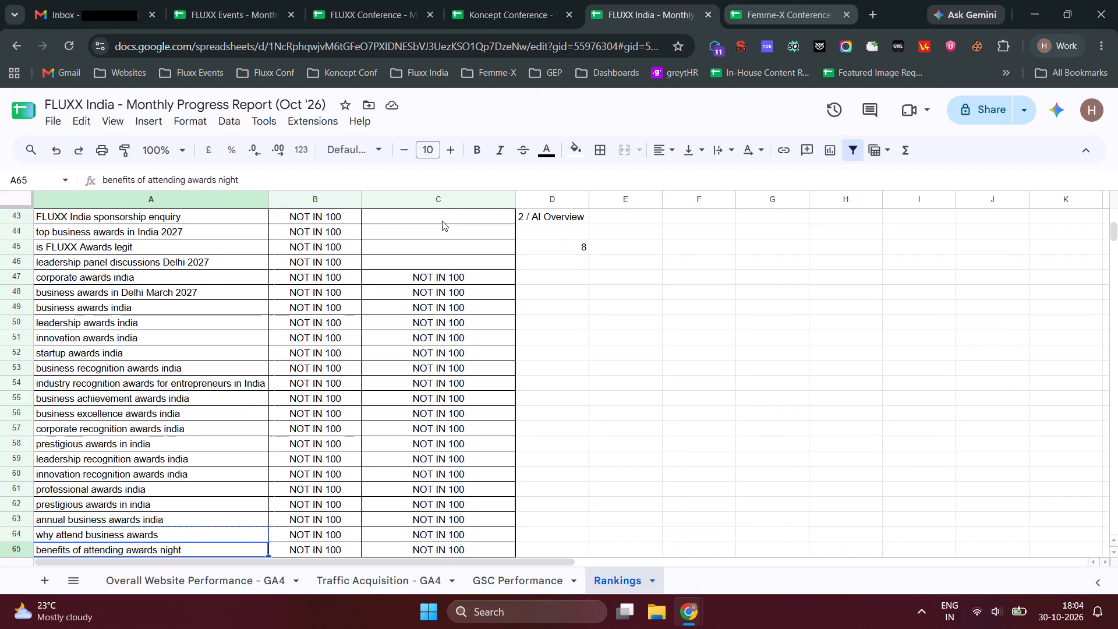
{"action": "key", "text": "ctrl+c"}
{"action": "key", "text": "alt+Tab"}
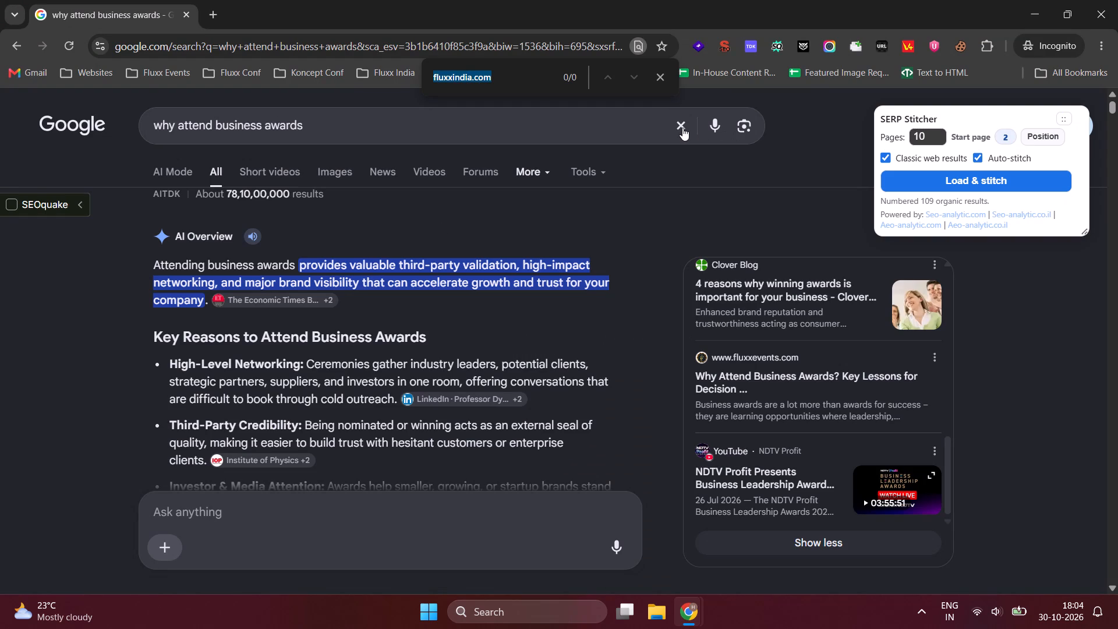
{"action": "left_click", "coordinate": [682, 128]}
{"action": "key", "text": "ctrl+v"}
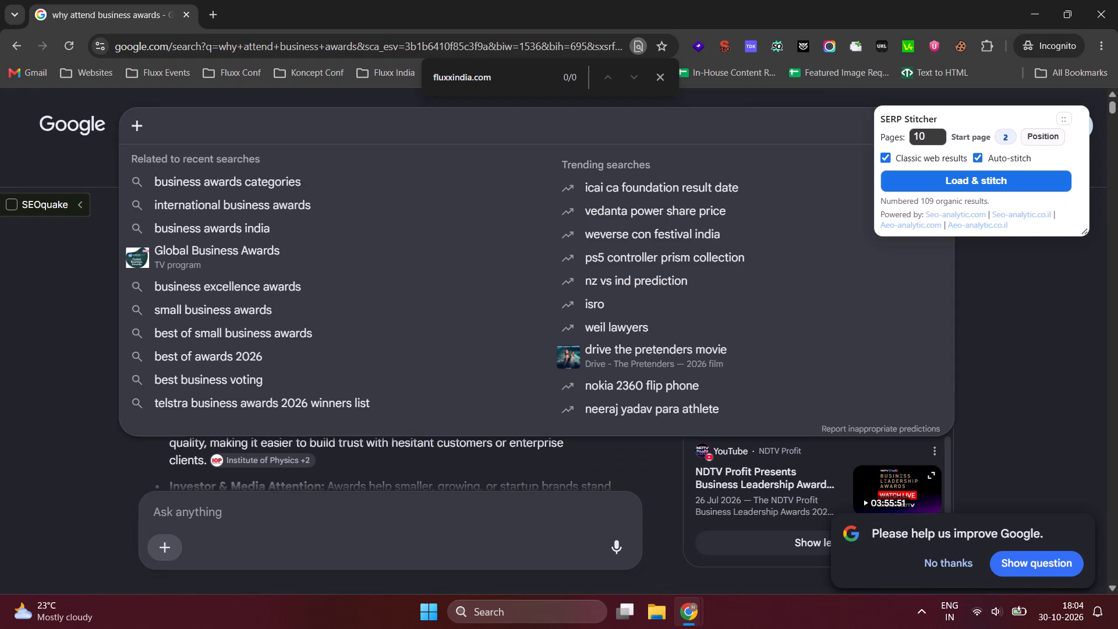
{"action": "left_click", "coordinate": [682, 128]}
{"action": "key", "text": "ctrl+v"}
{"action": "key", "text": "Return"}
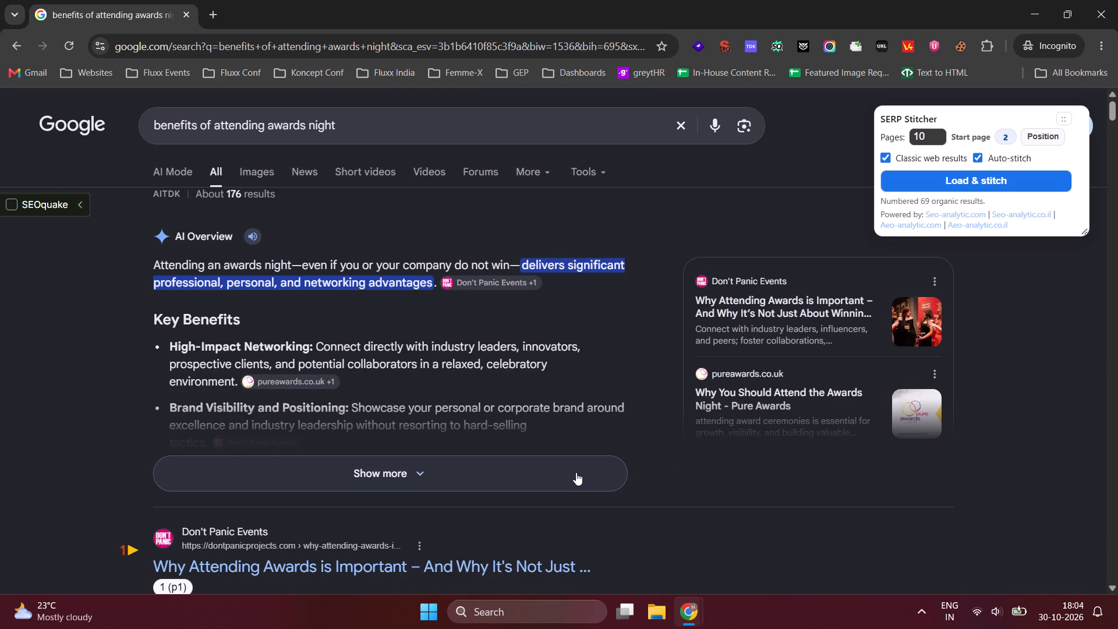
Search the auto-stitched "benefits of attending awards night" results for fluxxindia.com.
{"action": "key", "text": "ctrl+f"}
{"action": "key", "text": "Return"}
{"action": "key", "text": "Return"}
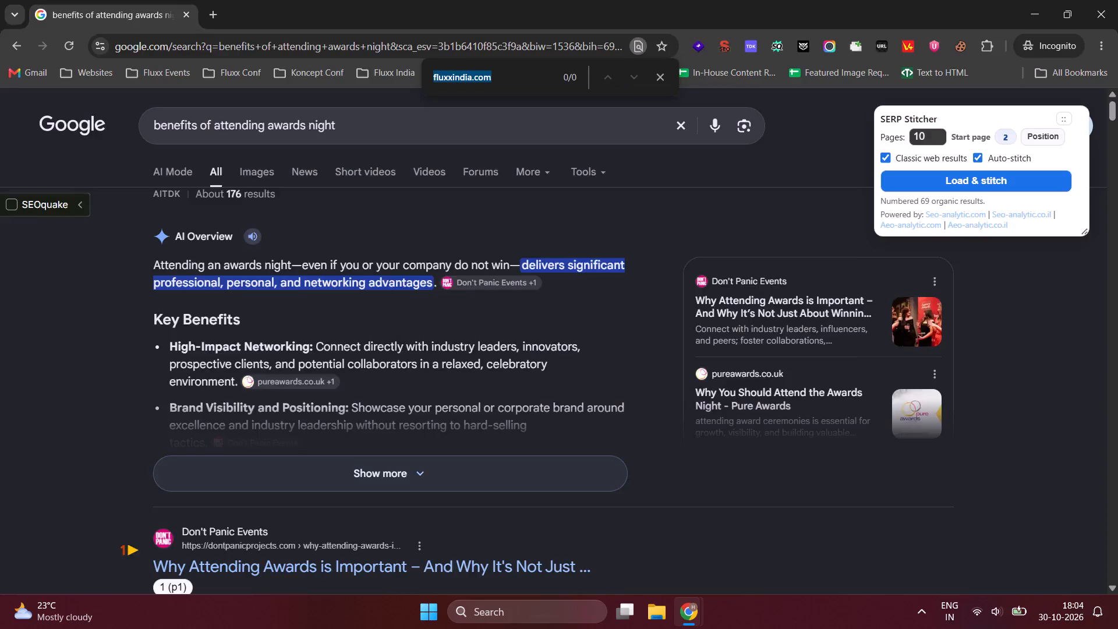
Copy the keyword "reasons to attend business awards india" from A66 of the Rankings sheet and search Google for it, replacing the previous query.
{"action": "key", "text": "alt+Tab"}
{"action": "key", "text": "Down"}
{"action": "key", "text": "ctrl+c"}
{"action": "key", "text": "alt+Tab"}
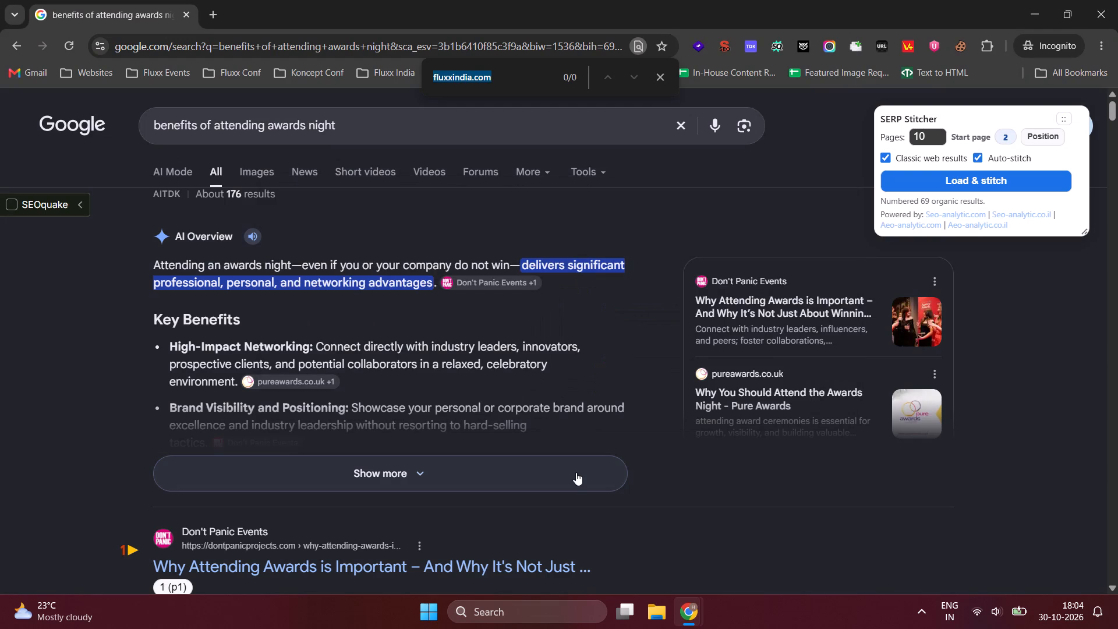
{"action": "left_click", "coordinate": [678, 128]}
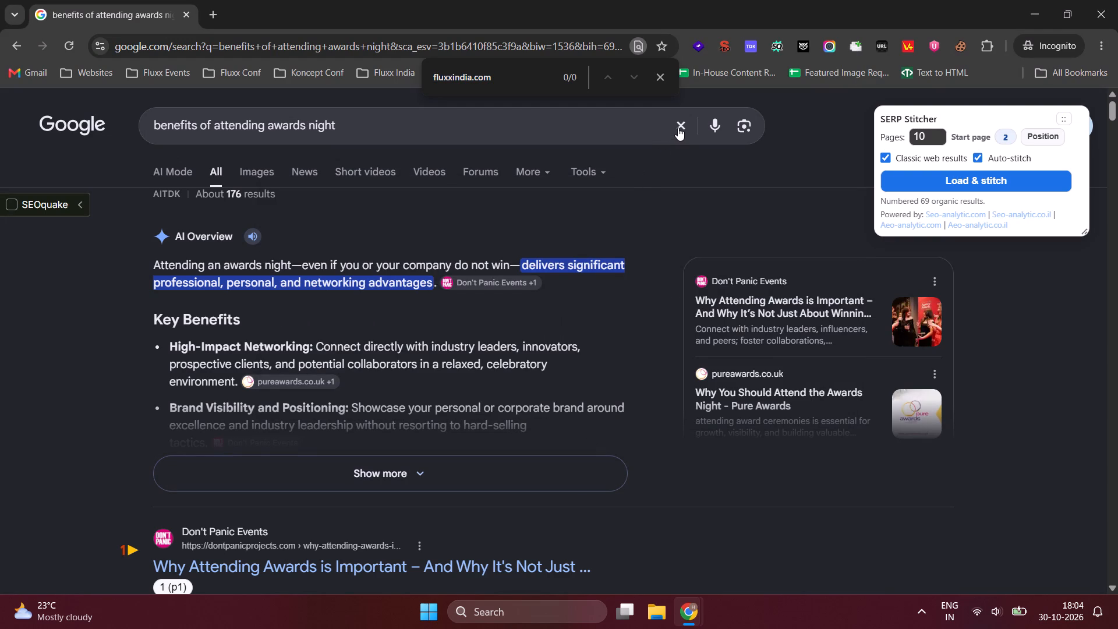
{"action": "key", "text": "ctrl+v"}
{"action": "key", "text": "Return"}
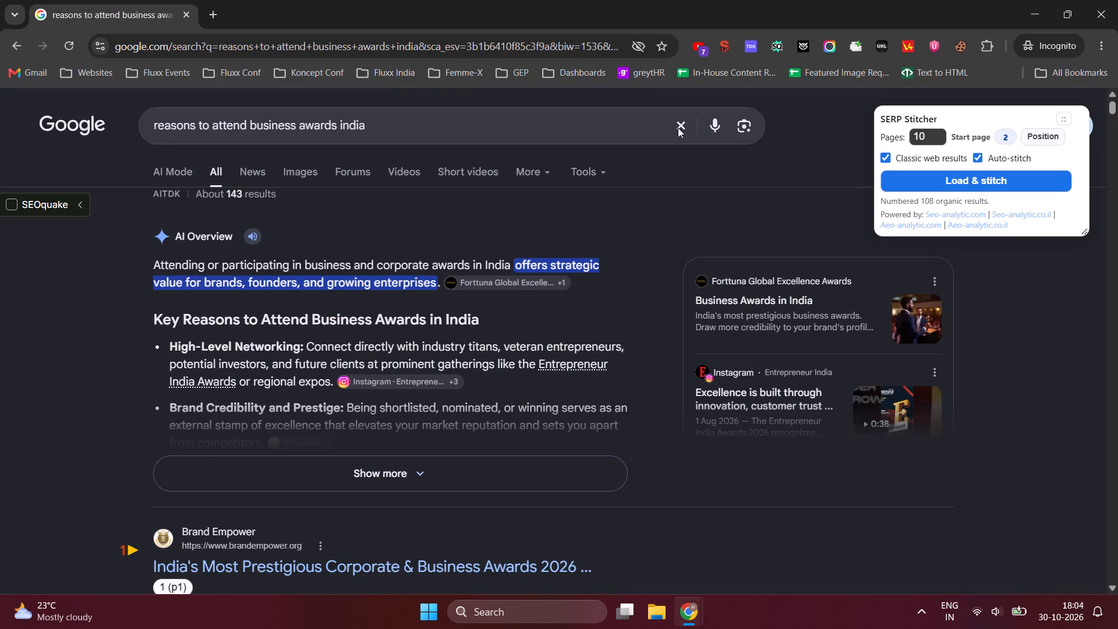
Search the auto-stitched "reasons to attend business awards india" results for fluxxindia.com.
{"action": "key", "text": "ctrl+f"}
{"action": "key", "text": "Return"}
{"action": "key", "text": "Return"}
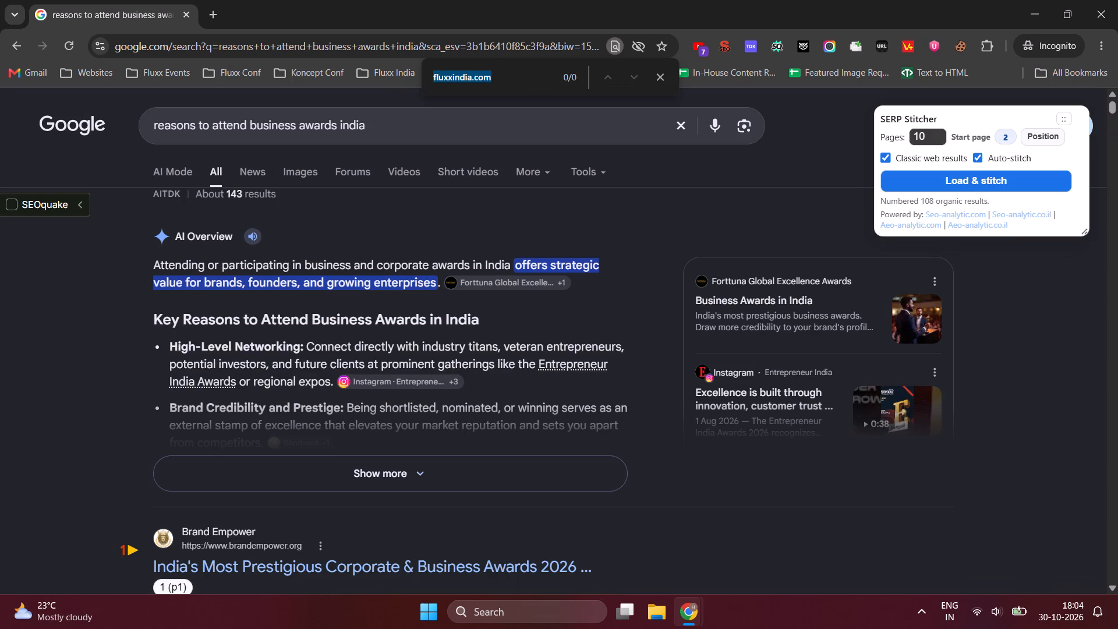
Copy the keyword "business networking opportunities india" from A67 of the Rankings sheet and search Google for it, replacing the previous query.
{"action": "key", "text": "alt+Tab"}
{"action": "key", "text": "Down"}
{"action": "key", "text": "ctrl+c"}
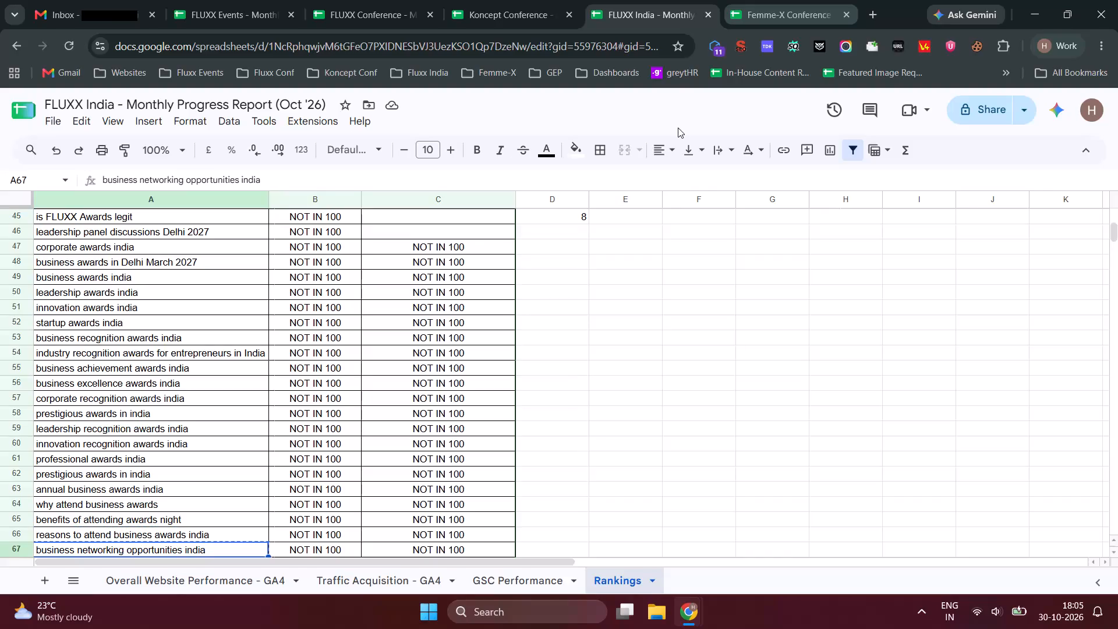
{"action": "key", "text": "alt+Tab"}
{"action": "left_click", "coordinate": [681, 121]}
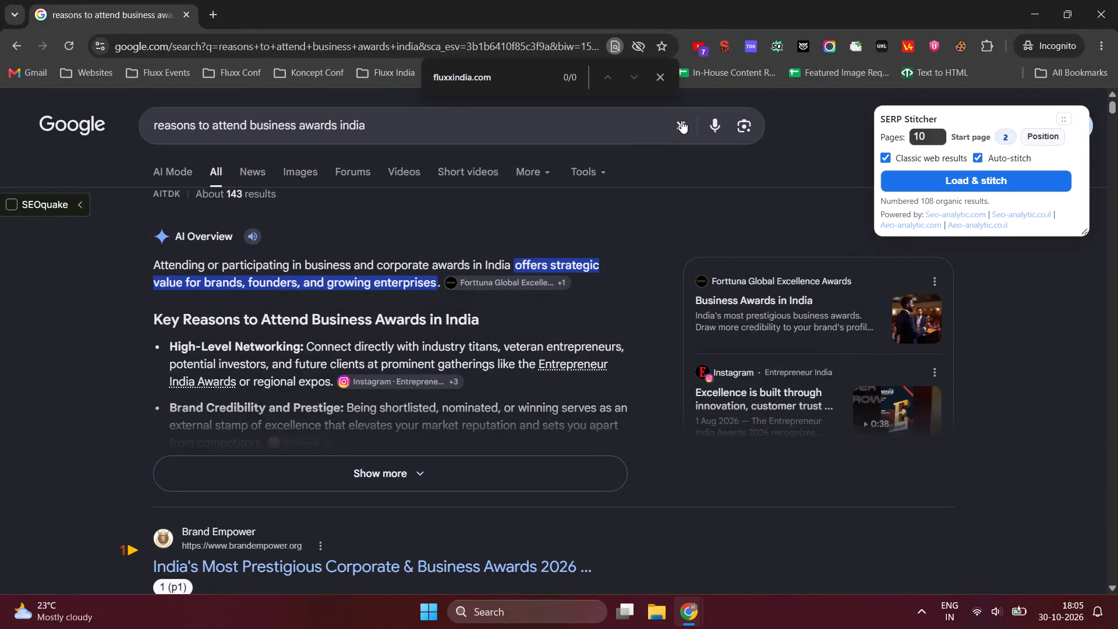
{"action": "key", "text": "ctrl+v"}
{"action": "key", "text": "Return"}
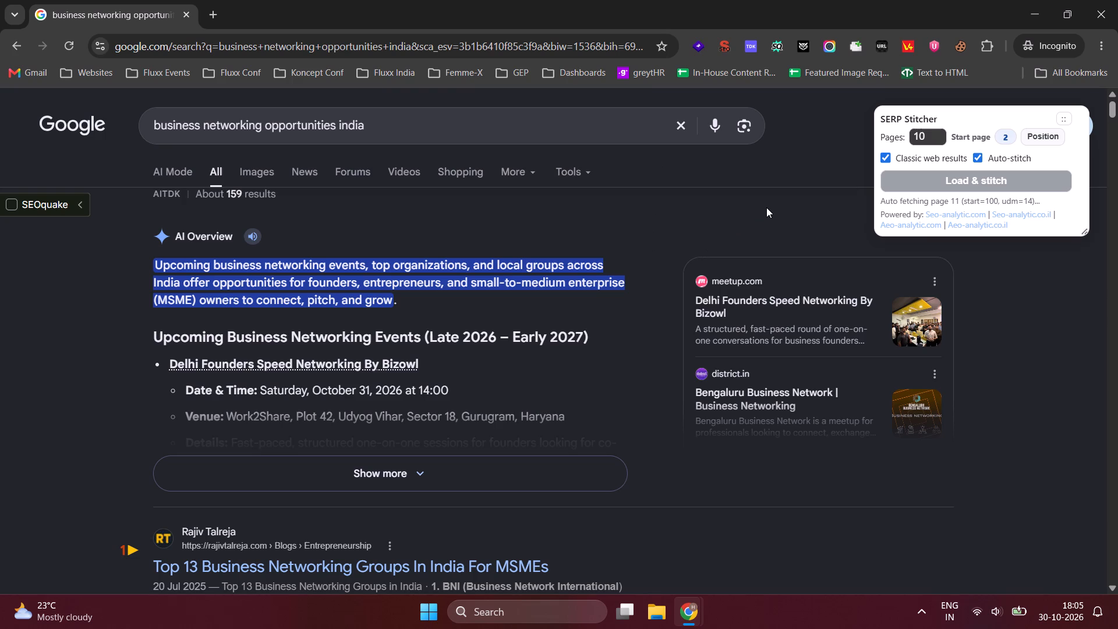
Search the auto-stitched "business networking opportunities india" results for fluxxindia.com.
{"action": "key", "text": "ctrl+f"}
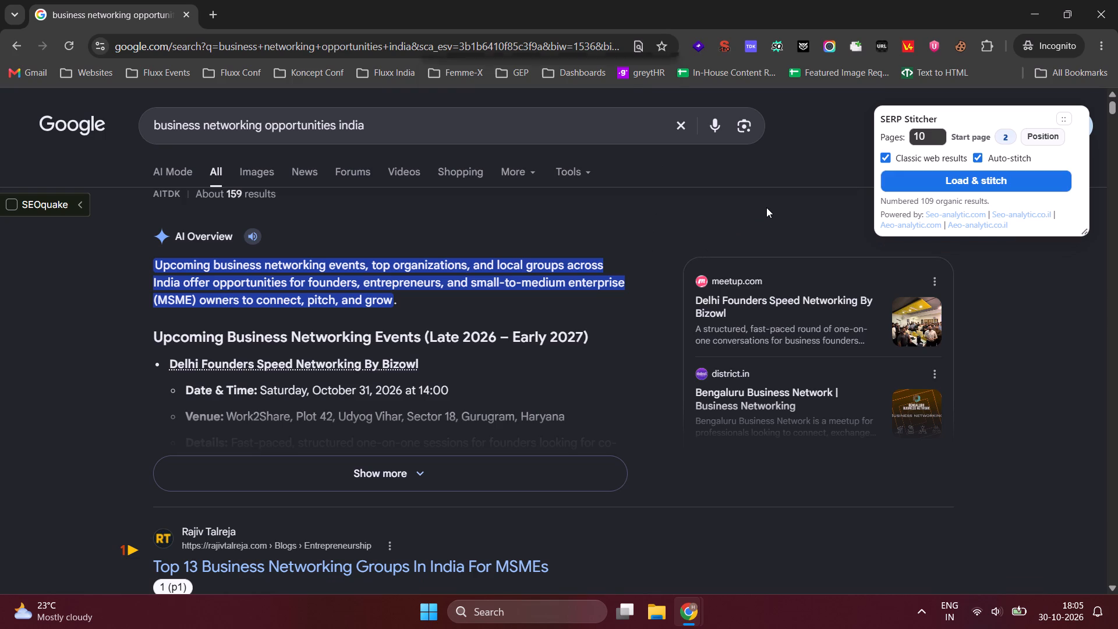
{"action": "key", "text": "Return"}
{"action": "key", "text": "Return"}
Copy the keyword "business networking events india" from A68 of the Rankings sheet and search Google for it, replacing the previous query.
{"action": "key", "text": "alt+Tab"}
{"action": "key", "text": "Down"}
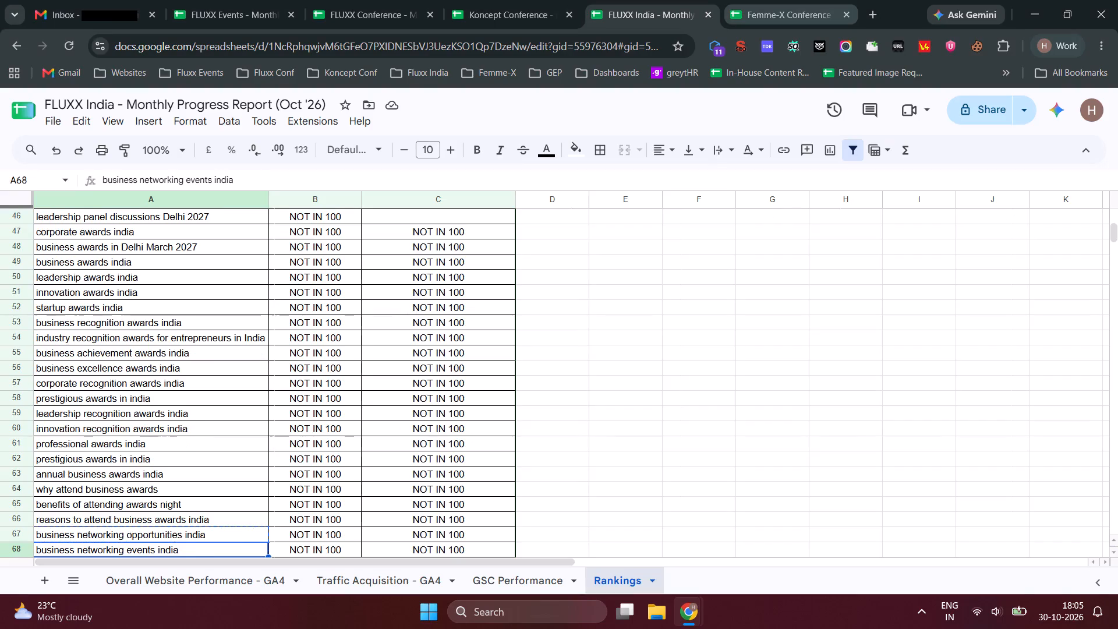
{"action": "key", "text": "ctrl+c"}
{"action": "key", "text": "alt+Tab"}
{"action": "left_click", "coordinate": [678, 124]}
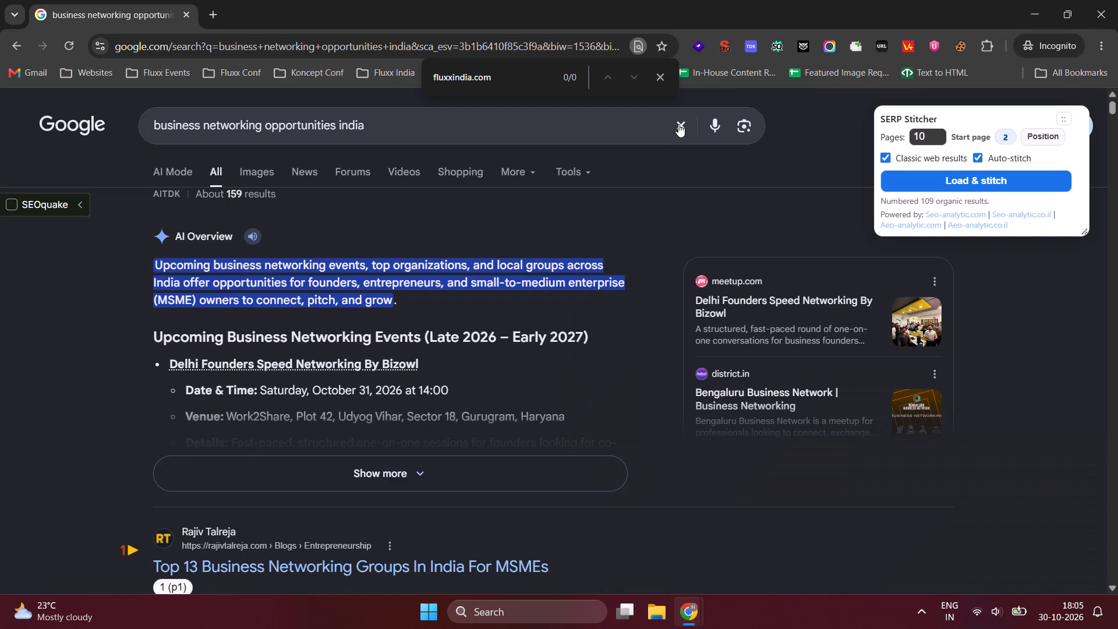
{"action": "left_click", "coordinate": [678, 124]}
{"action": "key", "text": "ctrl+v"}
{"action": "key", "text": "Return"}
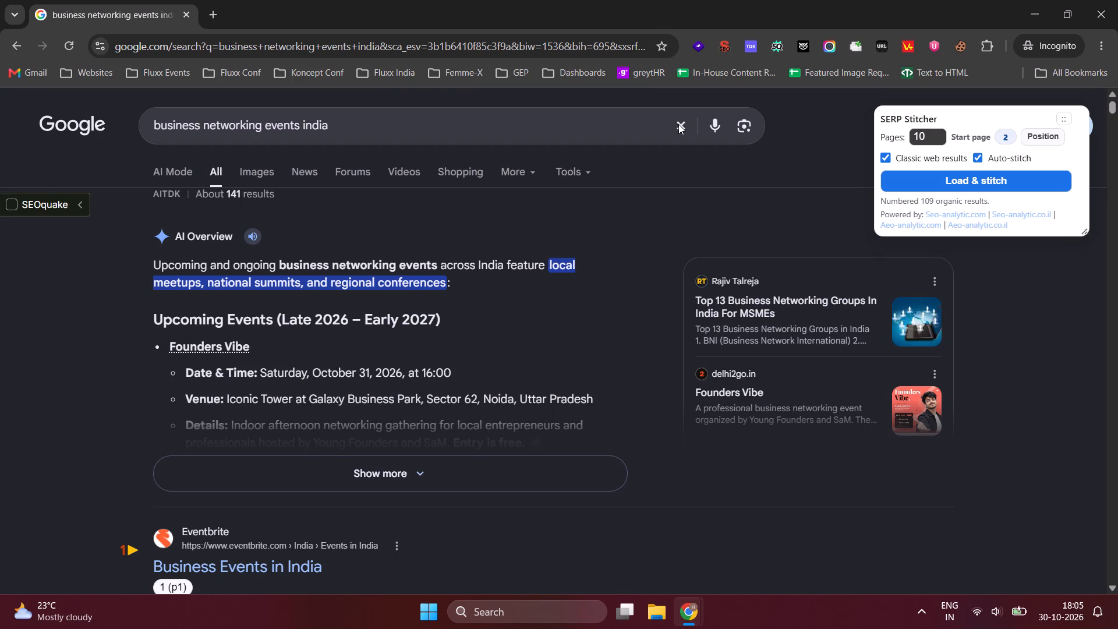
Search the auto-stitched "business networking events india" results for fluxxindia.com.
{"action": "key", "text": "ctrl+f"}
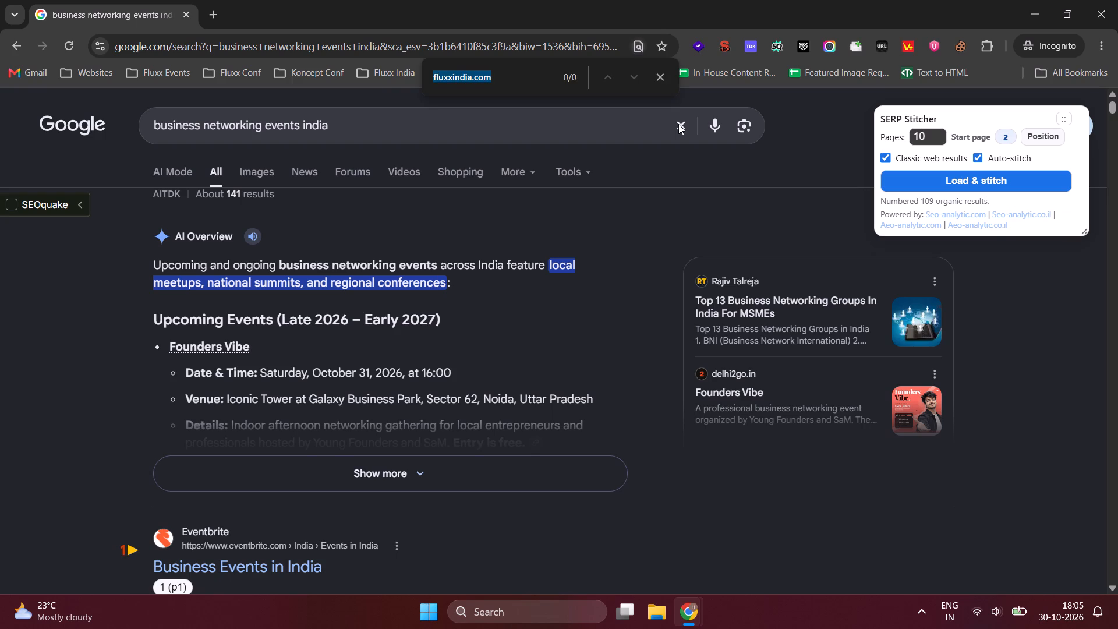
{"action": "key", "text": "Return"}
Copy the keyword "networking events india" from A69 of the Rankings sheet and search Google for it, replacing the previous query.
{"action": "key", "text": "alt+Tab"}
{"action": "key", "text": "Down"}
{"action": "key", "text": "ctrl+c"}
{"action": "key", "text": "alt+Tab"}
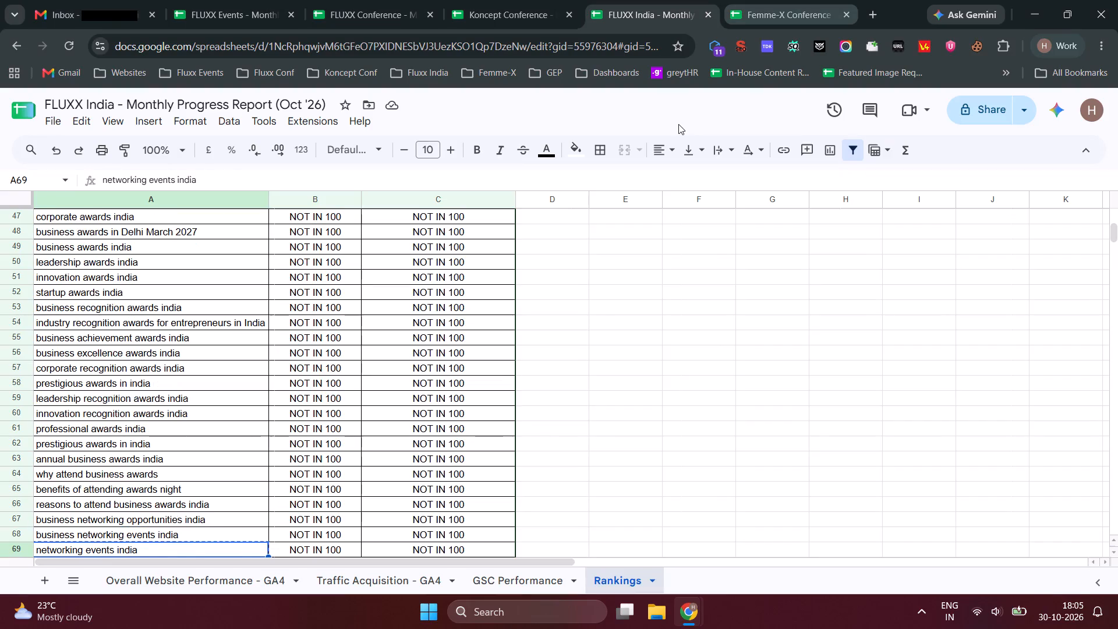
{"action": "left_click", "coordinate": [679, 129]}
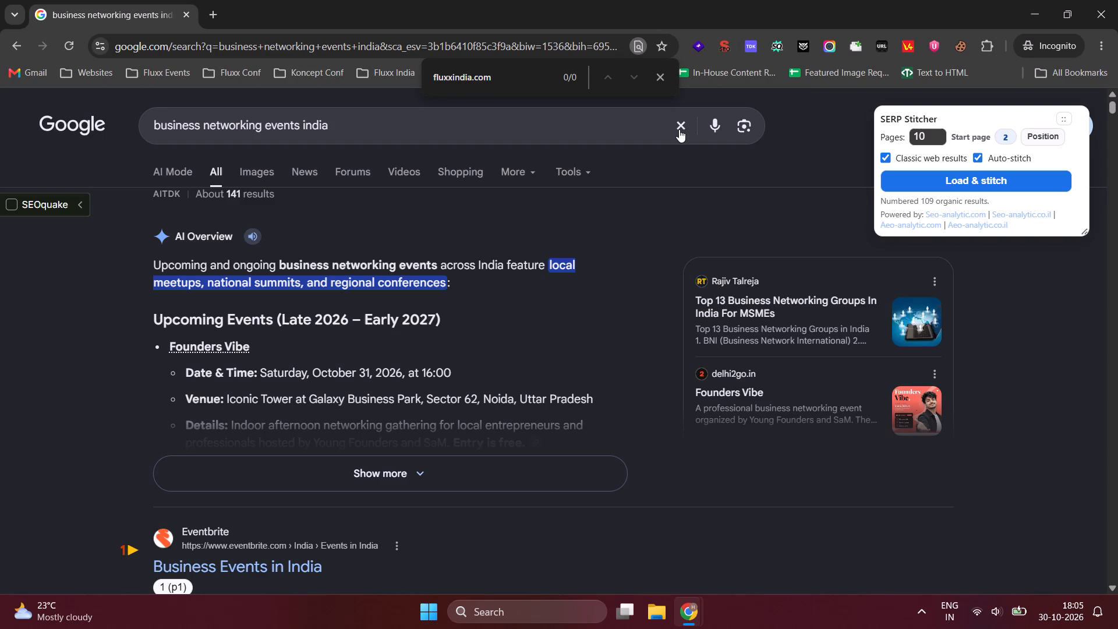
{"action": "key", "text": "ctrl+v"}
{"action": "key", "text": "Return"}
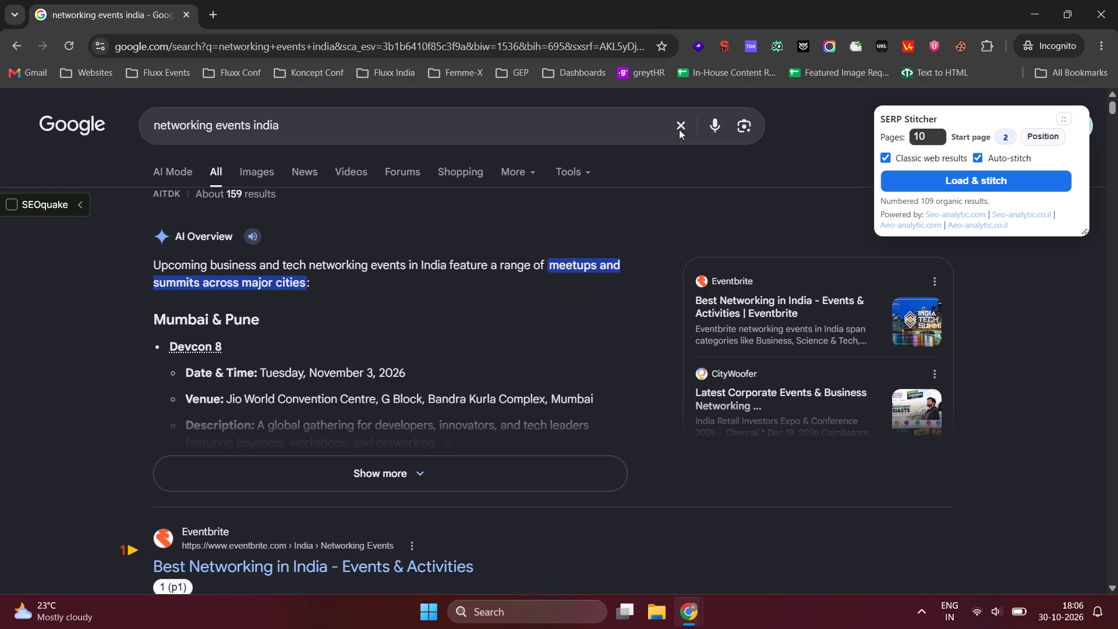
Search the auto-stitched "networking events india" results for fluxxindia.com.
{"action": "key", "text": "ctrl+f"}
{"action": "key", "text": "Return"}
{"action": "key", "text": "Return"}
Copy the keyword "professional networking india" from A70 of the Rankings sheet and search Google for it, replacing the previous query.
{"action": "key", "text": "alt+Tab"}
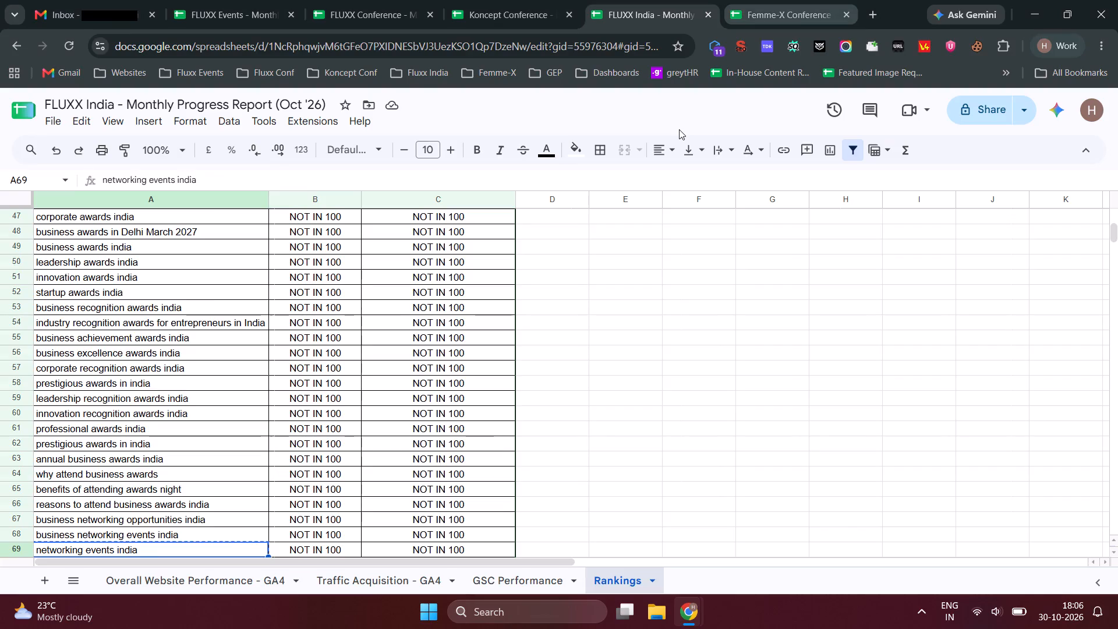
{"action": "key", "text": "Down"}
{"action": "key", "text": "ctrl+c"}
{"action": "key", "text": "alt+Tab"}
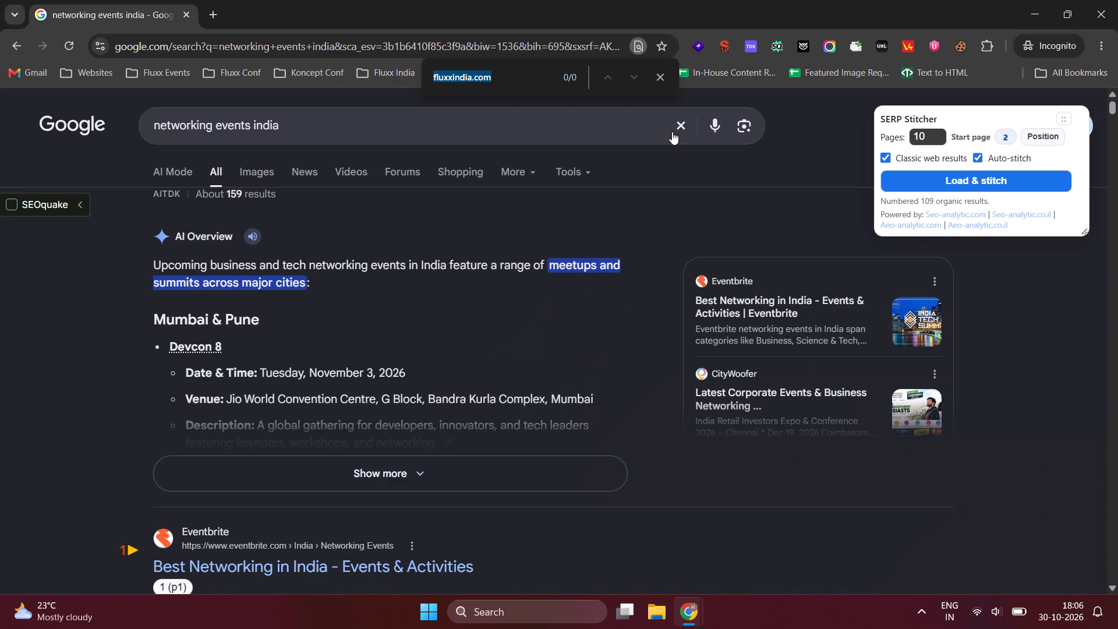
{"action": "left_click", "coordinate": [674, 132]}
{"action": "left_click", "coordinate": [674, 132]}
{"action": "key", "text": "ctrl+v"}
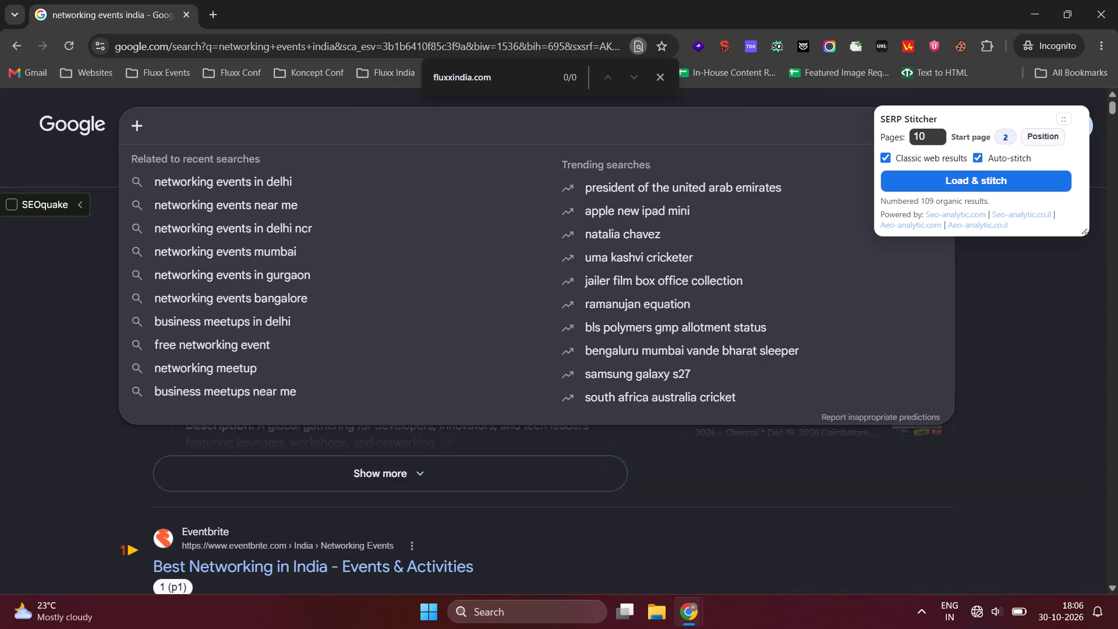
{"action": "key", "text": "Return"}
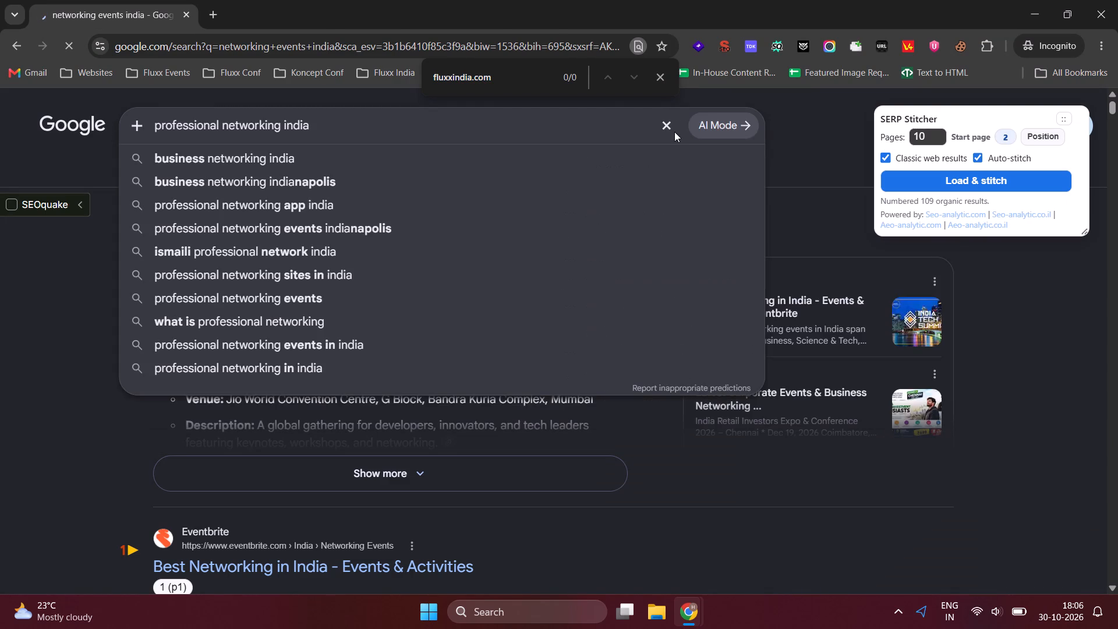
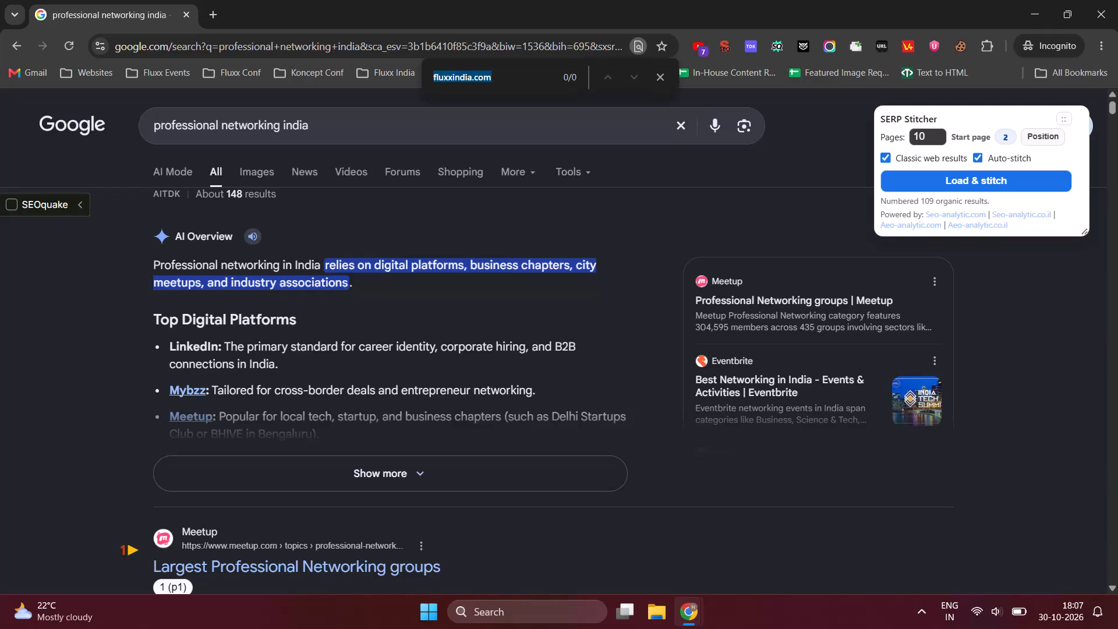
Search the auto-stitched "professional networking india" results for fluxxindia.com.
{"action": "key", "text": "Return"}
{"action": "key", "text": "Return"}
Copy the keyword "industry insights india" from A71 of the Rankings sheet and search Google for it, replacing the previous query.
{"action": "key", "text": "alt+Tab"}
{"action": "key", "text": "Down"}
{"action": "key", "text": "ctrl+c"}
{"action": "key", "text": "alt+Tab"}
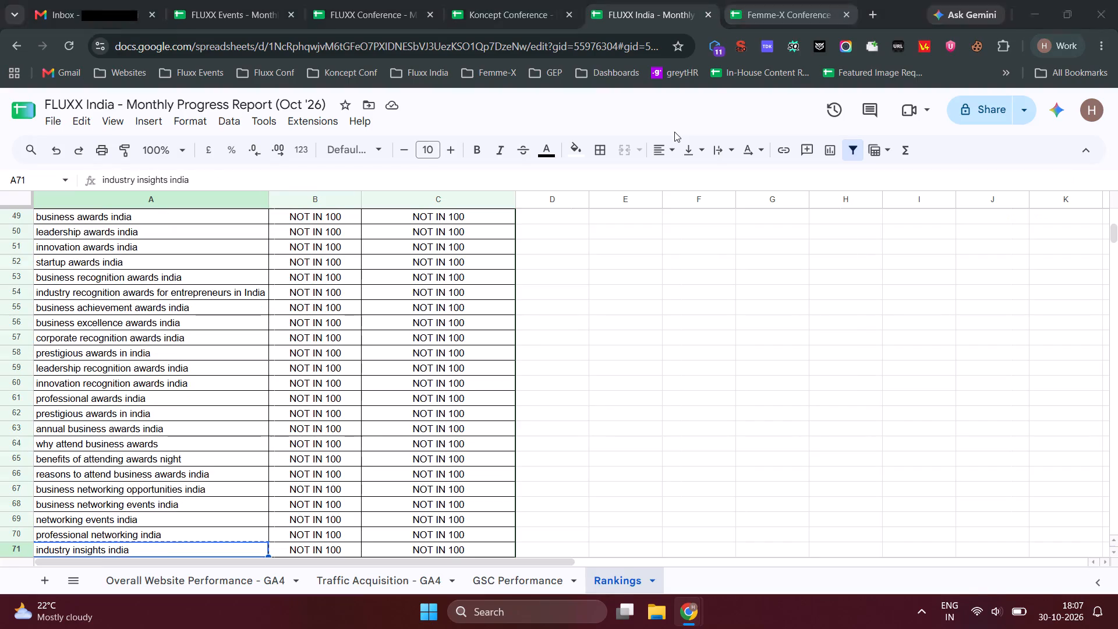
{"action": "left_click", "coordinate": [678, 128]}
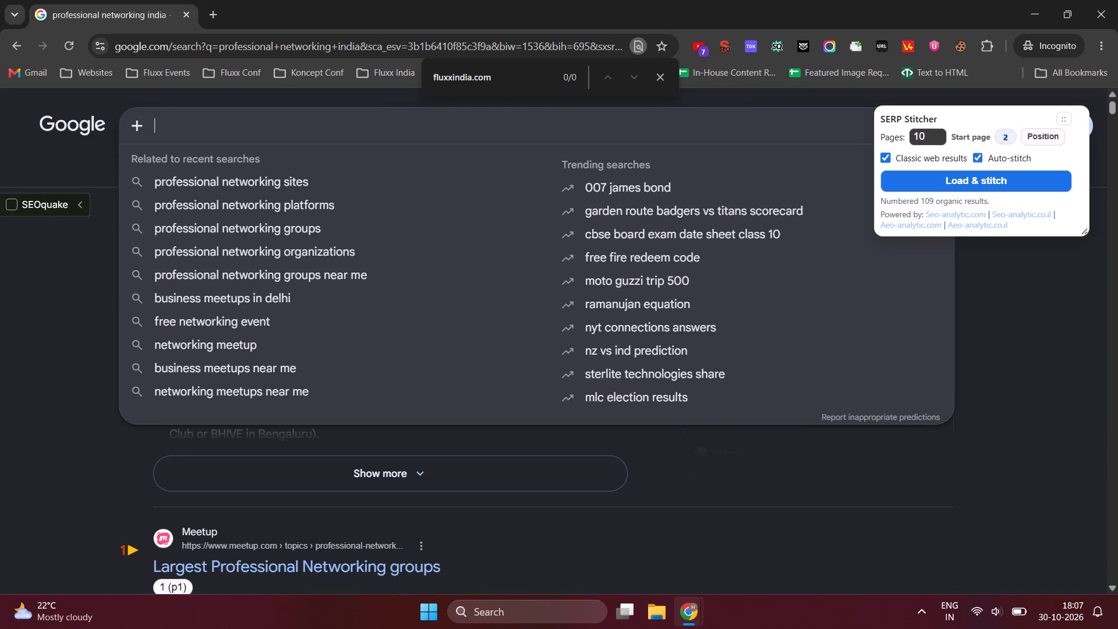
{"action": "key", "text": "ctrl+v"}
{"action": "key", "text": "Return"}
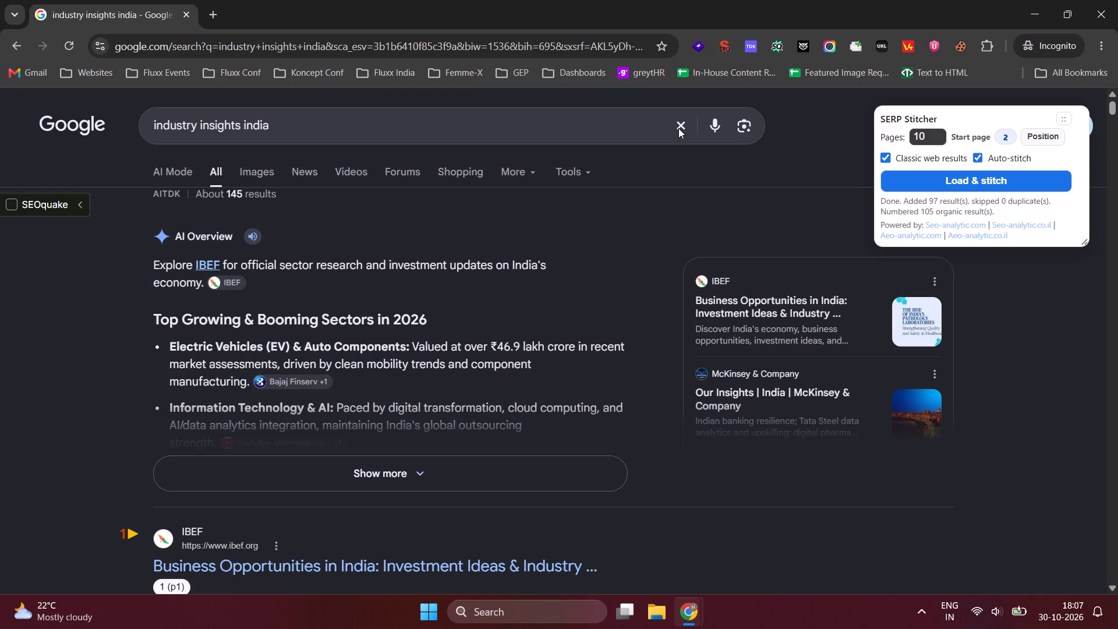
Search the auto-stitched "industry insights india" results for fluxxindia.com.
{"action": "key", "text": "ctrl+f"}
{"action": "key", "text": "Return"}
Copy the keyword "business insights india" from A72 of the Rankings sheet and search Google for it, replacing the previous query.
{"action": "key", "text": "alt+Tab"}
{"action": "key", "text": "Down"}
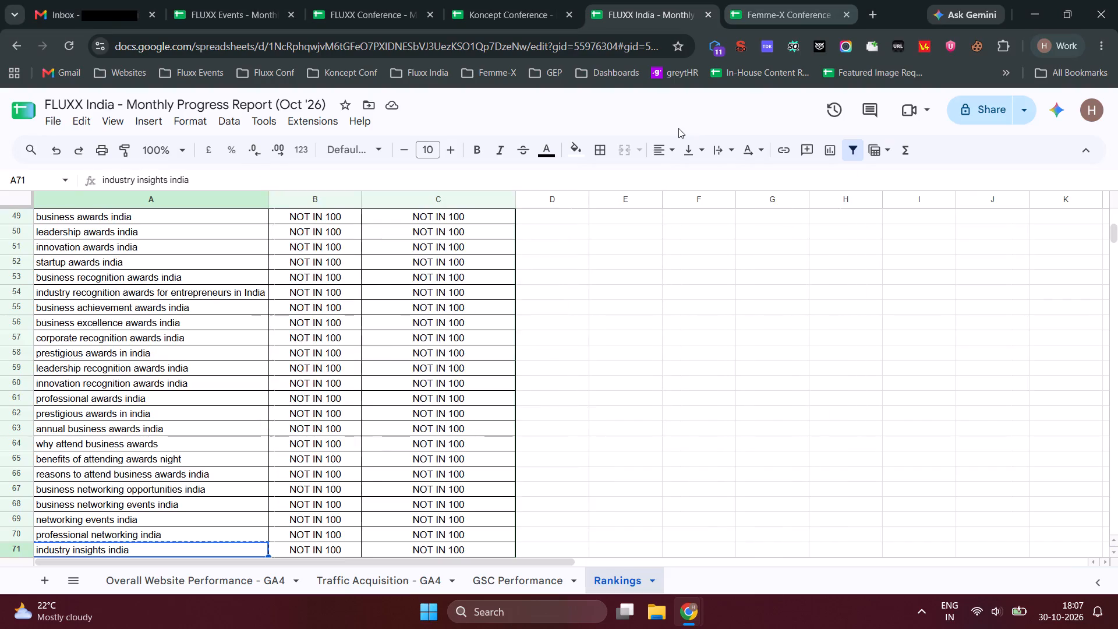
{"action": "key", "text": "ctrl+c"}
{"action": "key", "text": "alt+Tab"}
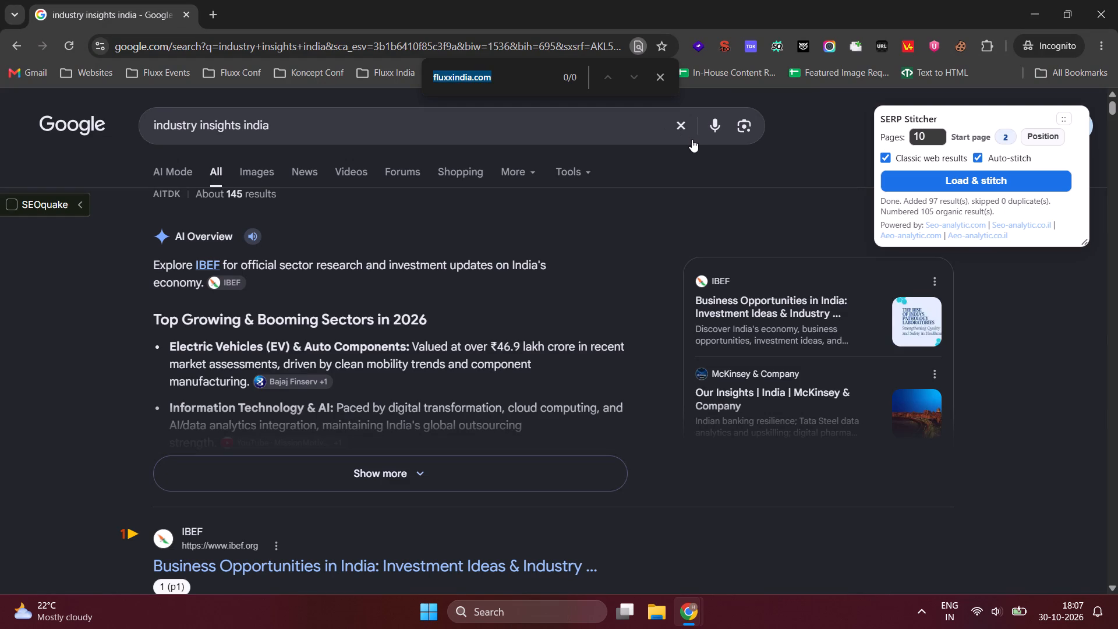
{"action": "double_click", "coordinate": [689, 136]}
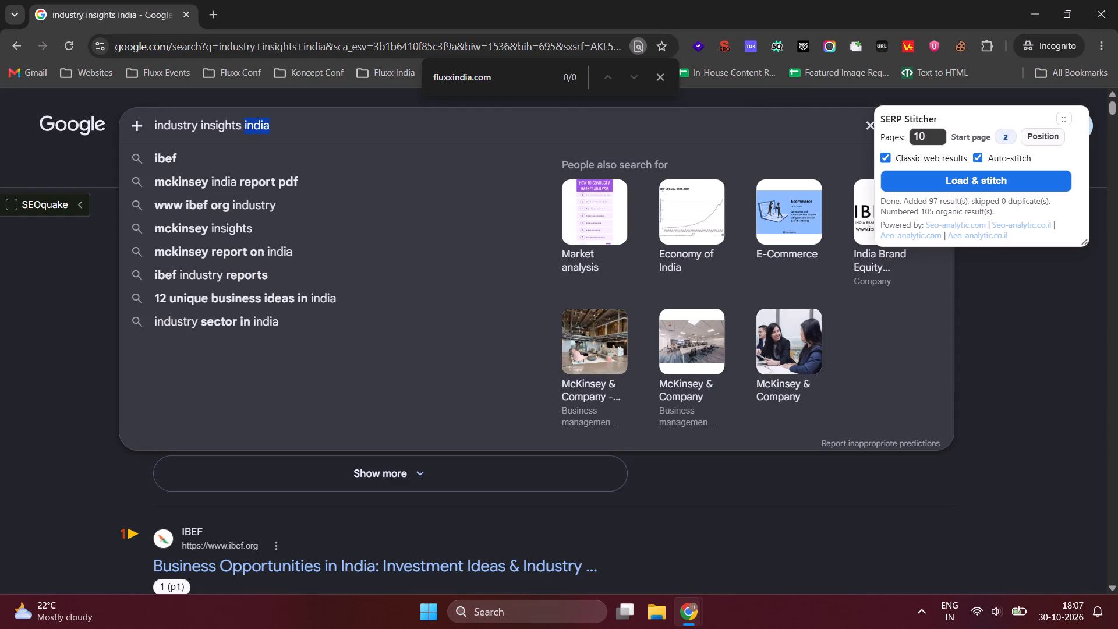
{"action": "triple_click", "coordinate": [682, 135]}
{"action": "left_click", "coordinate": [682, 135]}
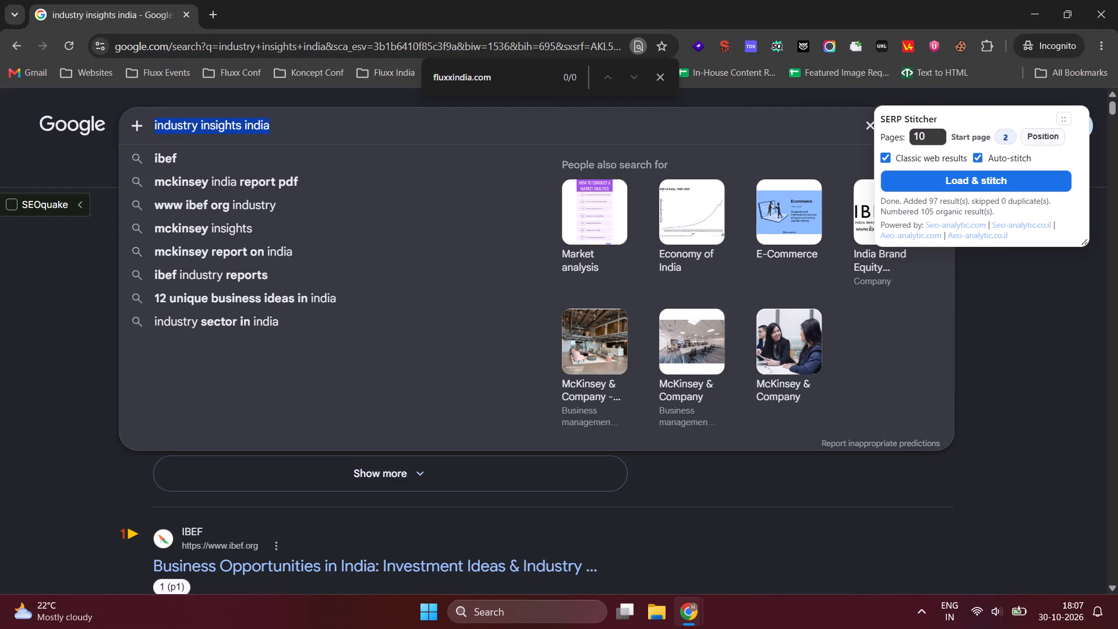
{"action": "key", "text": "ctrl+v"}
{"action": "key", "text": "Return"}
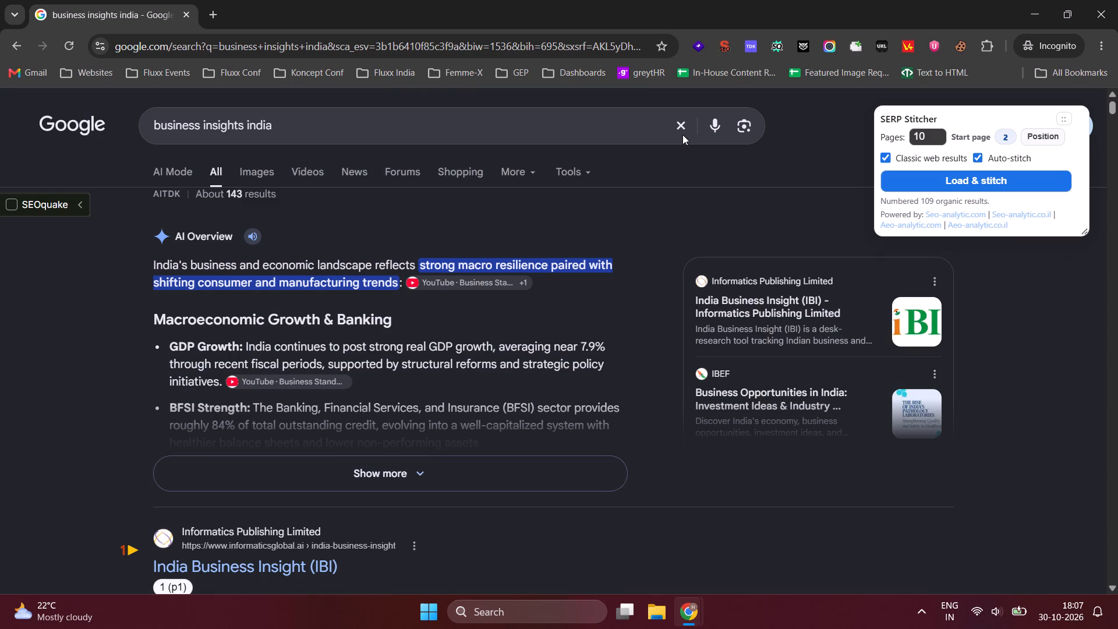
Search the auto-stitched "business insights india" results for fluxxindia.com.
{"action": "key", "text": "ctrl+f"}
{"action": "key", "text": "Return"}
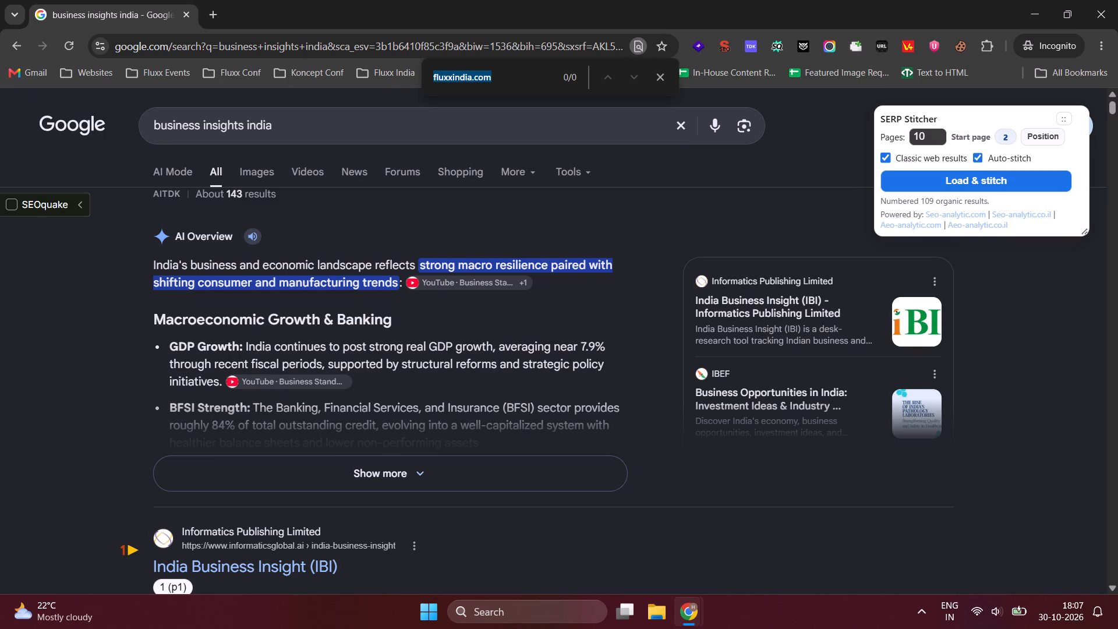
Copy the keyword "thought leadership india" from A73 of the Rankings sheet and search Google for it, replacing the previous query.
{"action": "key", "text": "alt+Tab"}
{"action": "key", "text": "Down"}
{"action": "key", "text": "ctrl+c"}
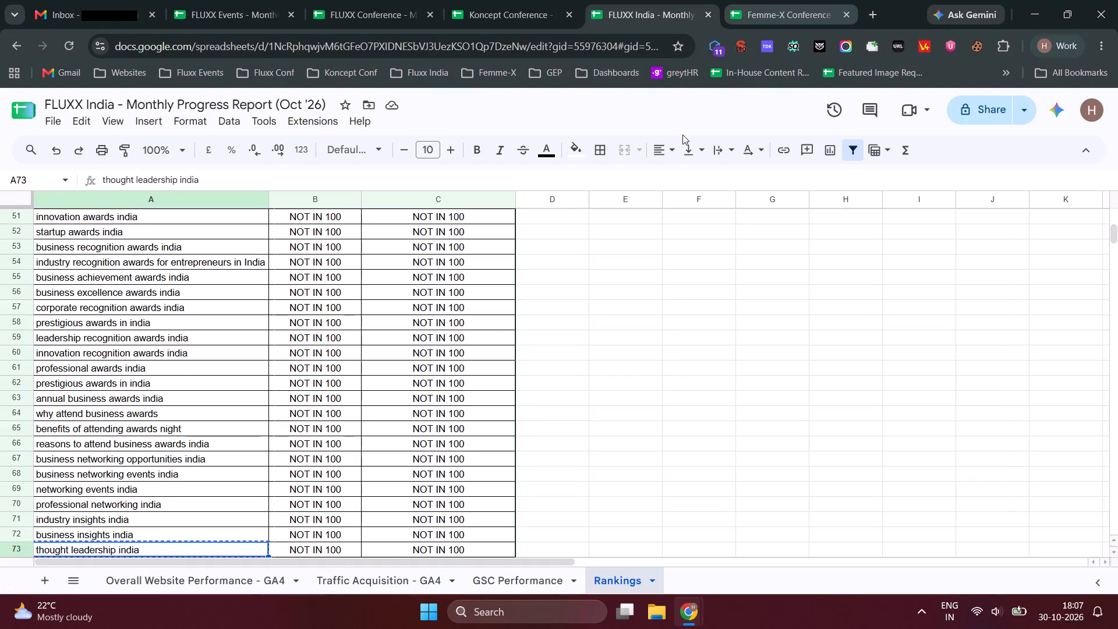
{"action": "key", "text": "alt+Tab"}
{"action": "left_click", "coordinate": [681, 128]}
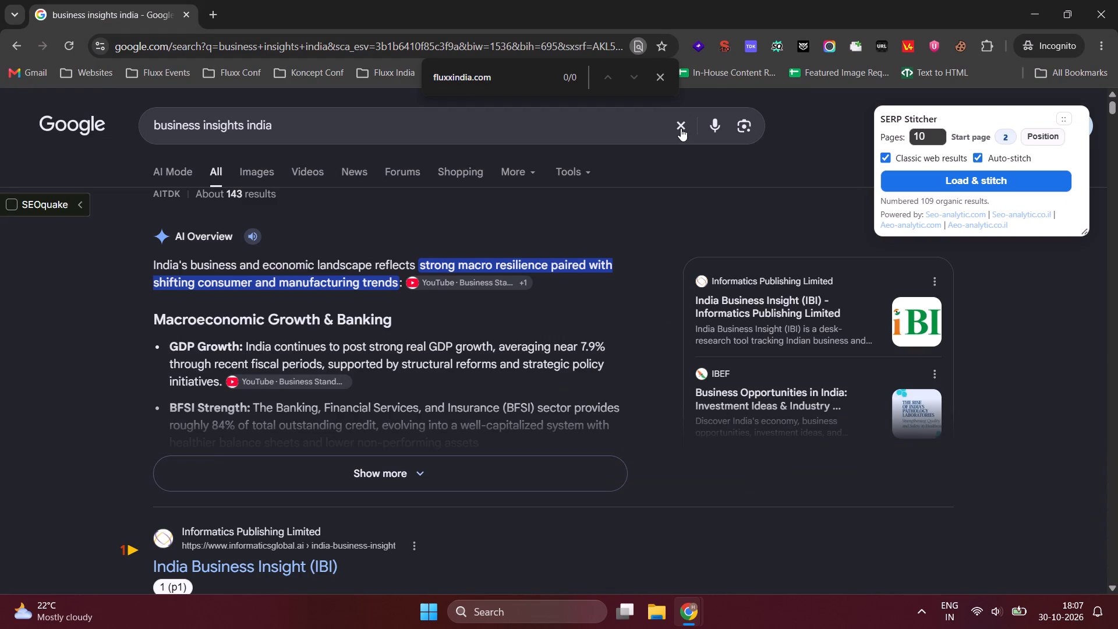
{"action": "key", "text": "ctrl+v"}
{"action": "key", "text": "Return"}
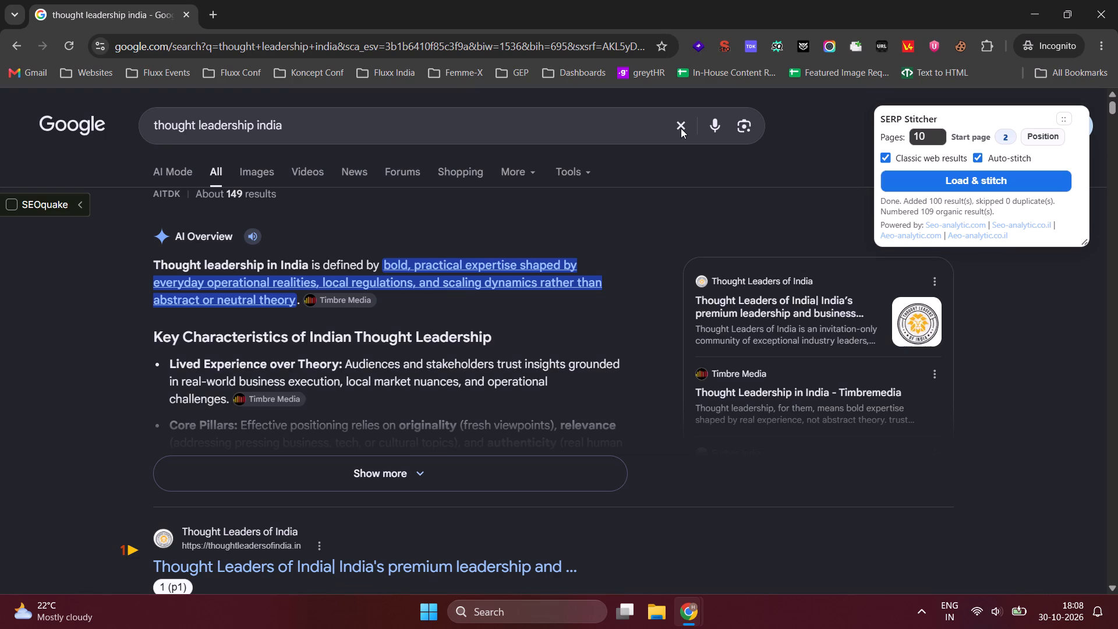
Search the auto-stitched "thought leadership india" results for fluxxindia.com.
{"action": "key", "text": "ctrl+f"}
{"action": "key", "text": "Return"}
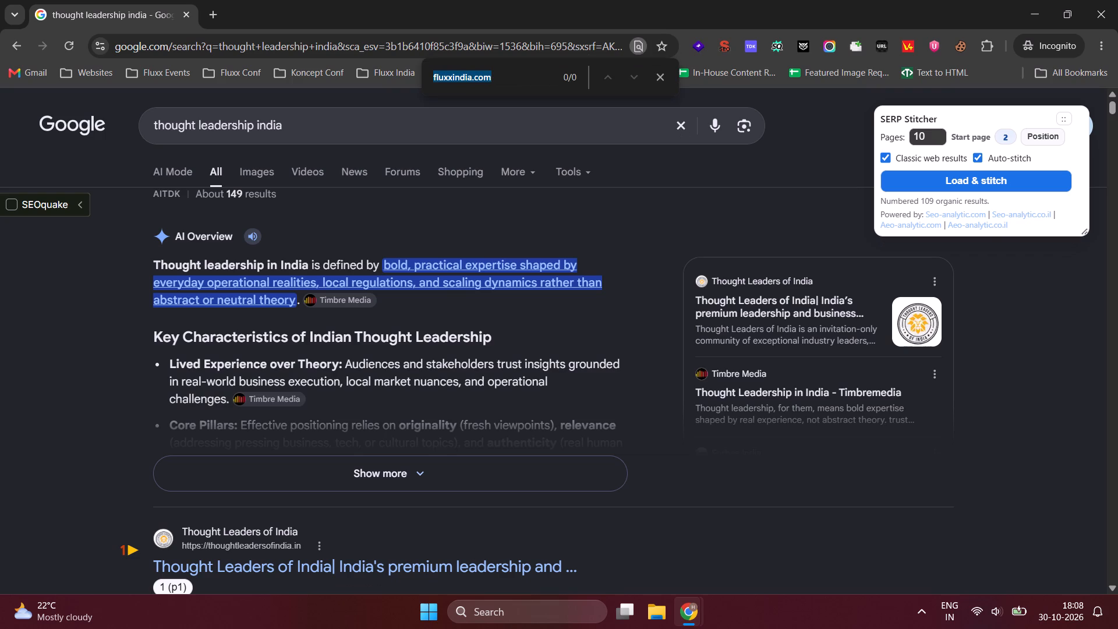
Copy the keyword "networking opportunities at business awards Delhi" from A74 of the Rankings sheet and search Google for it, replacing the previous query.
{"action": "key", "text": "alt+Tab"}
{"action": "key", "text": "Down"}
{"action": "key", "text": "ctrl+c"}
{"action": "key", "text": "alt+Tab"}
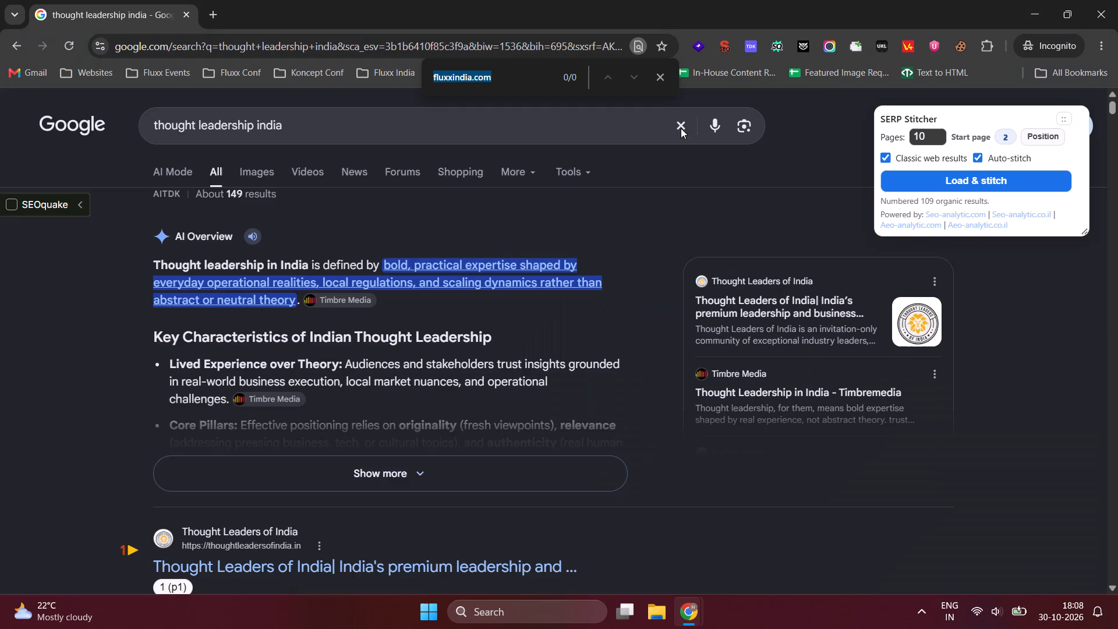
{"action": "double_click", "coordinate": [675, 132]}
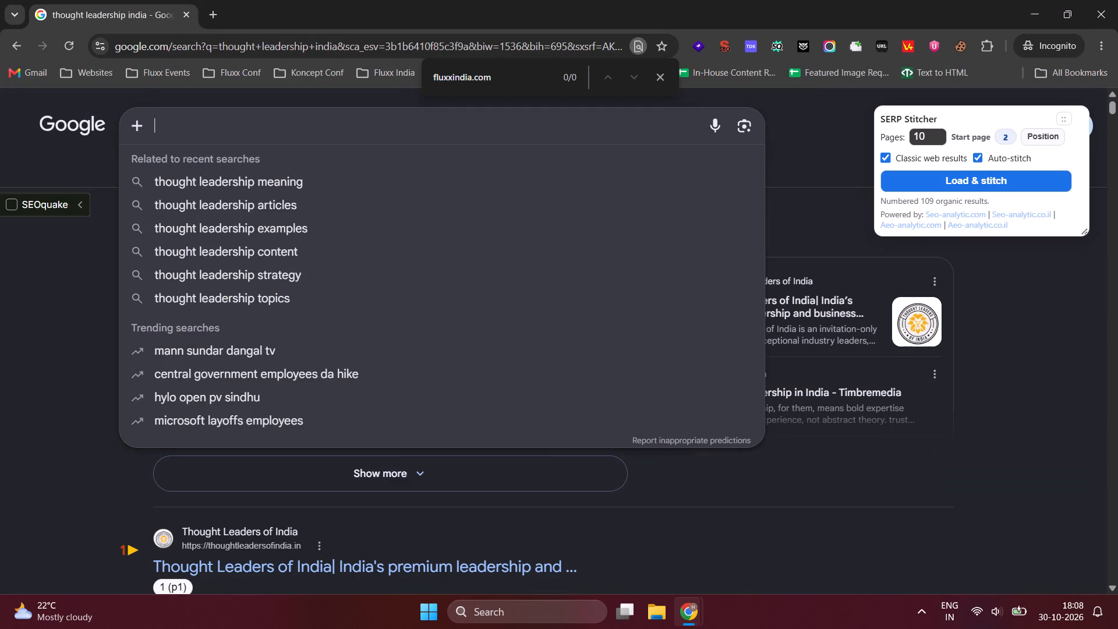
{"action": "left_click", "coordinate": [678, 128]}
{"action": "key", "text": "ctrl+v"}
{"action": "key", "text": "Return"}
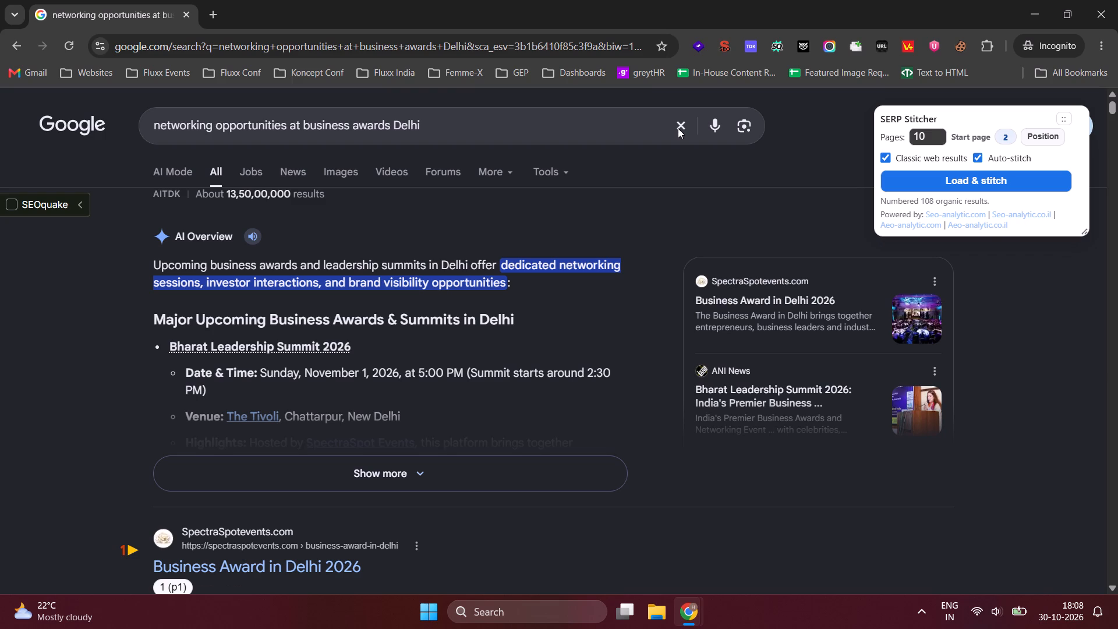
Search the auto-stitched "networking opportunities at business awards Delhi" results for fluxxindia.com.
{"action": "key", "text": "ctrl+f"}
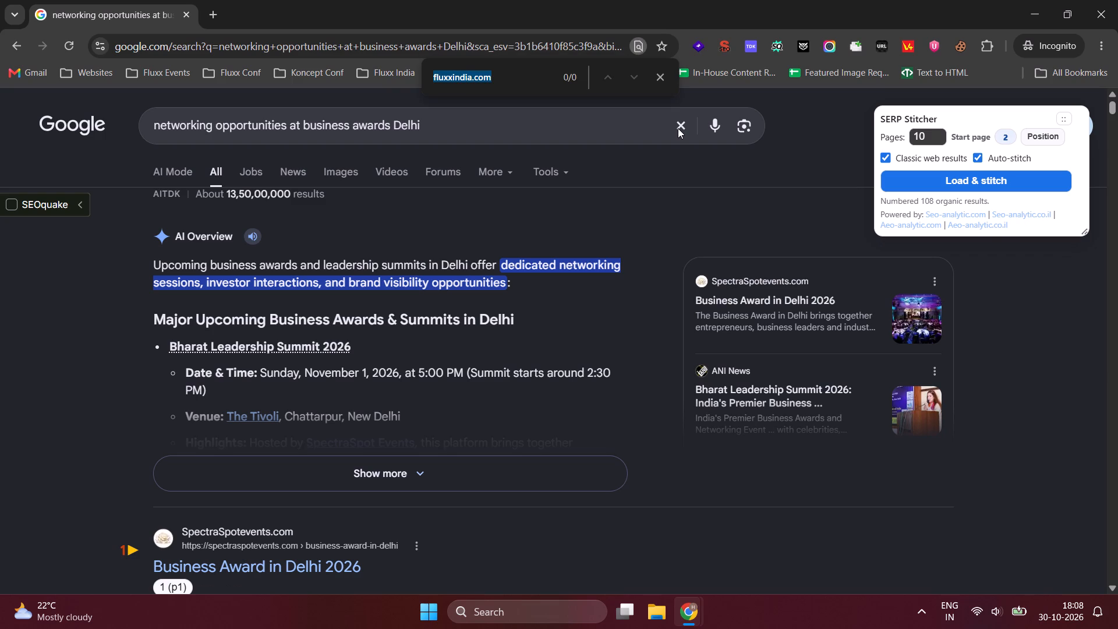
{"action": "key", "text": "Return"}
Copy the keyword "business growth strategies india" from A75 of the Rankings sheet and search Google for it, replacing the previous query.
{"action": "key", "text": "alt+Tab"}
{"action": "key", "text": "Down"}
{"action": "key", "text": "ctrl+c"}
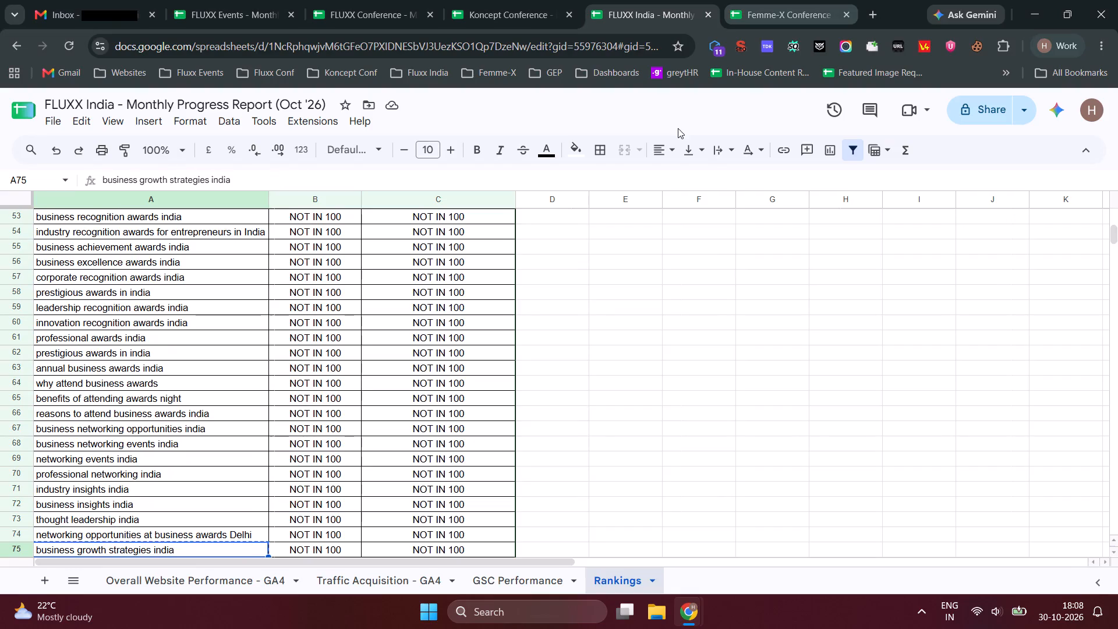
{"action": "key", "text": "alt+Tab"}
{"action": "left_click", "coordinate": [679, 132]}
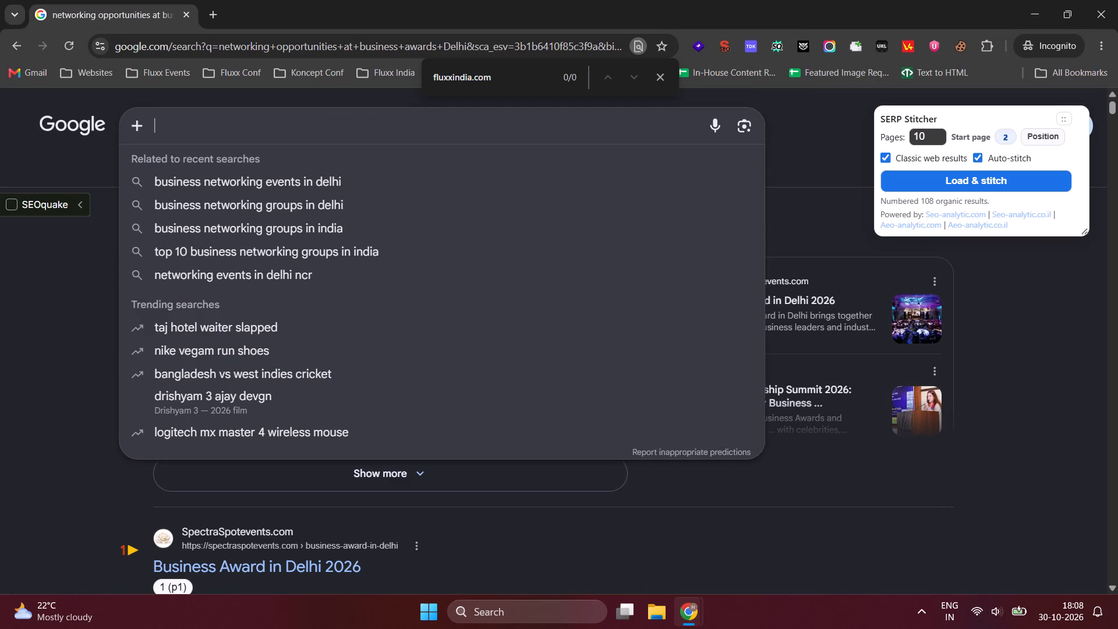
{"action": "key", "text": "ctrl+v"}
{"action": "key", "text": "Return"}
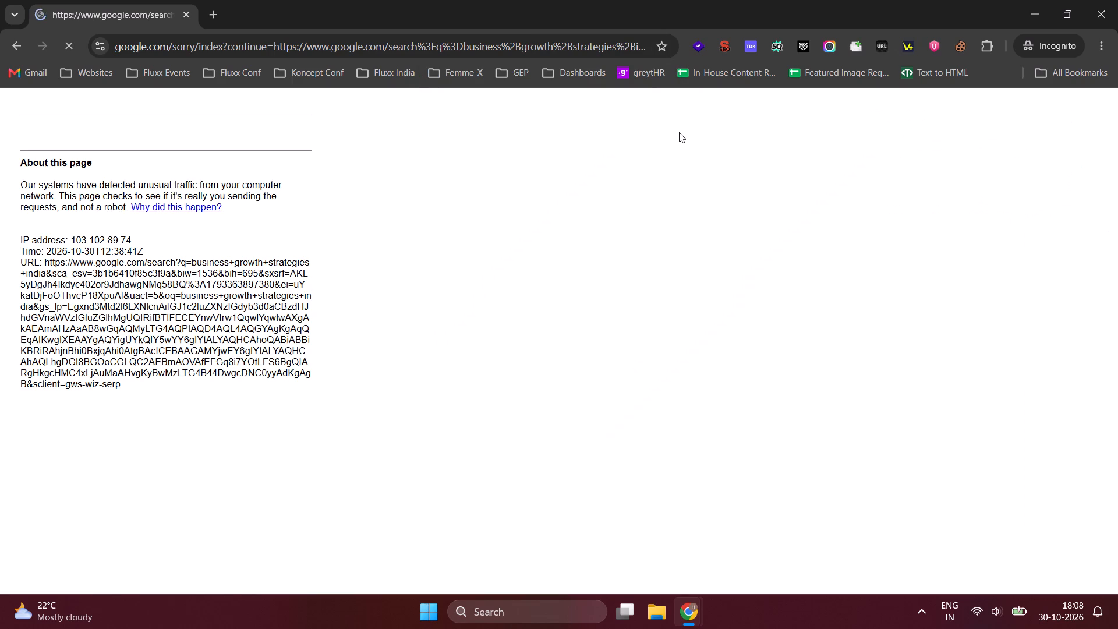
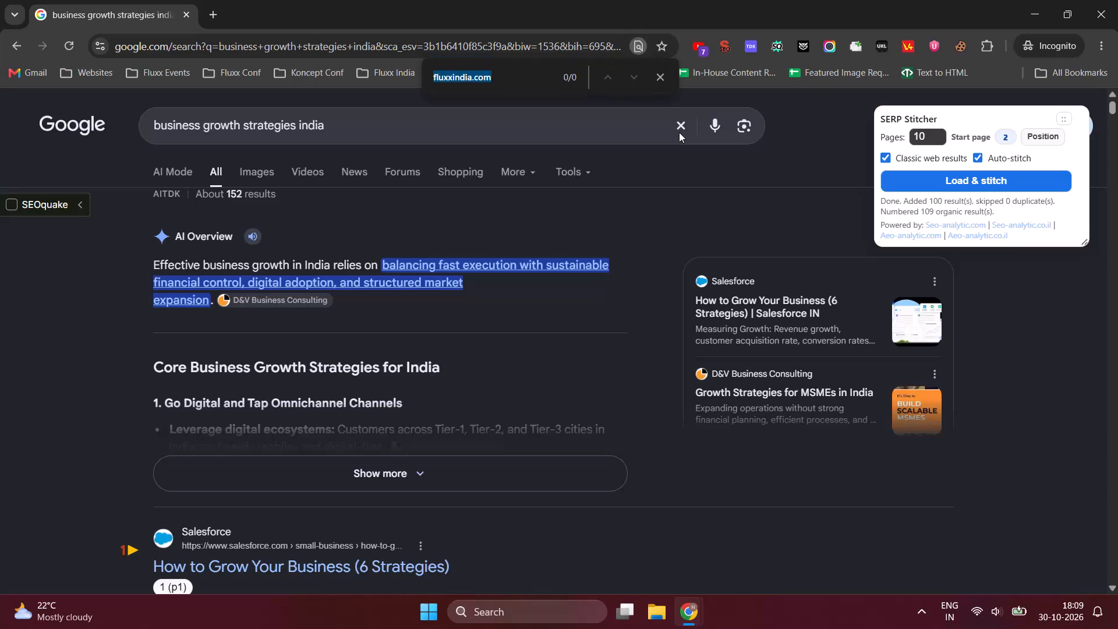
Search the auto-stitched "business growth strategies india" results for fluxxindia.com.
{"action": "key", "text": "Return"}
Copy the keyword "strategic partnership opportunities india" from A76 of the Rankings sheet and search Google for it, replacing the previous query.
{"action": "key", "text": "alt+Tab"}
{"action": "key", "text": "Down"}
{"action": "key", "text": "ctrl+c"}
{"action": "key", "text": "alt+Tab"}
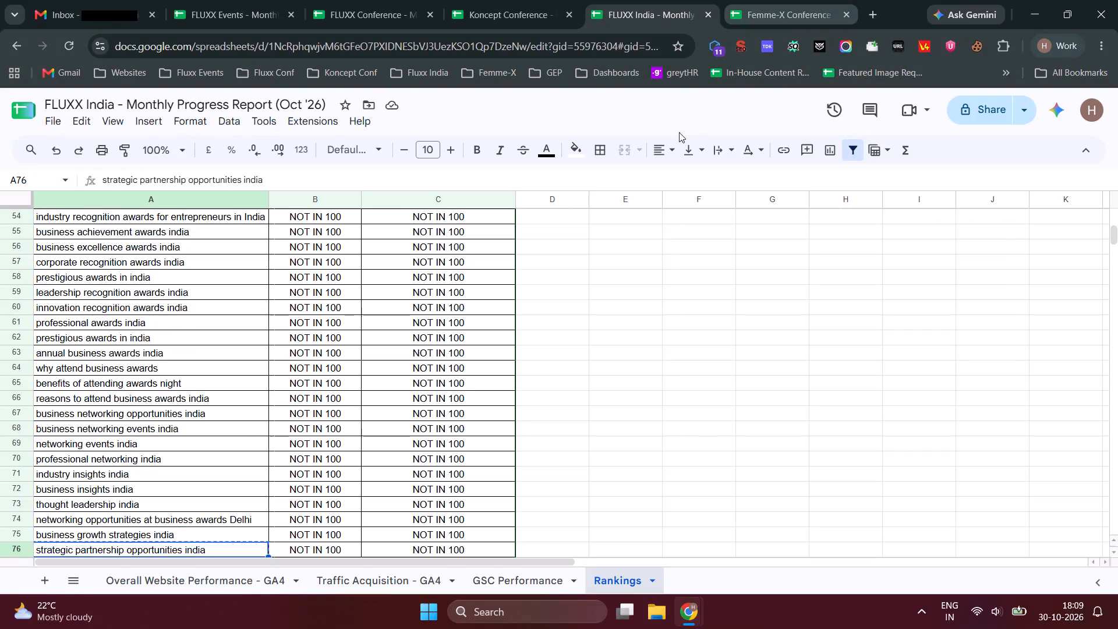
{"action": "left_click", "coordinate": [687, 126]}
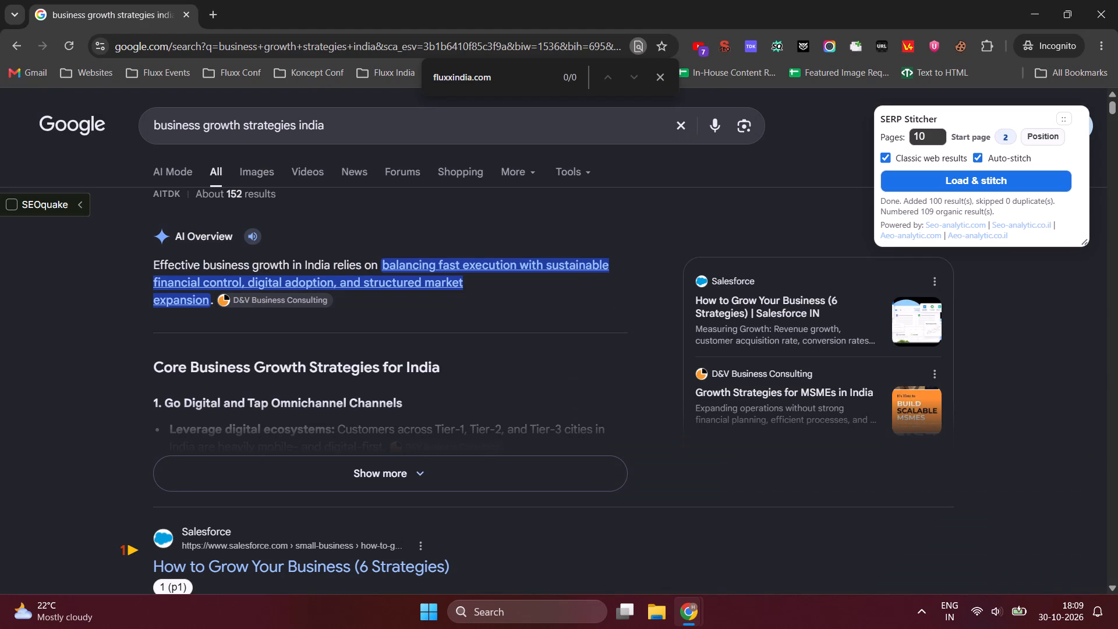
{"action": "left_click", "coordinate": [677, 126]}
{"action": "key", "text": "ctrl+v"}
{"action": "key", "text": "Return"}
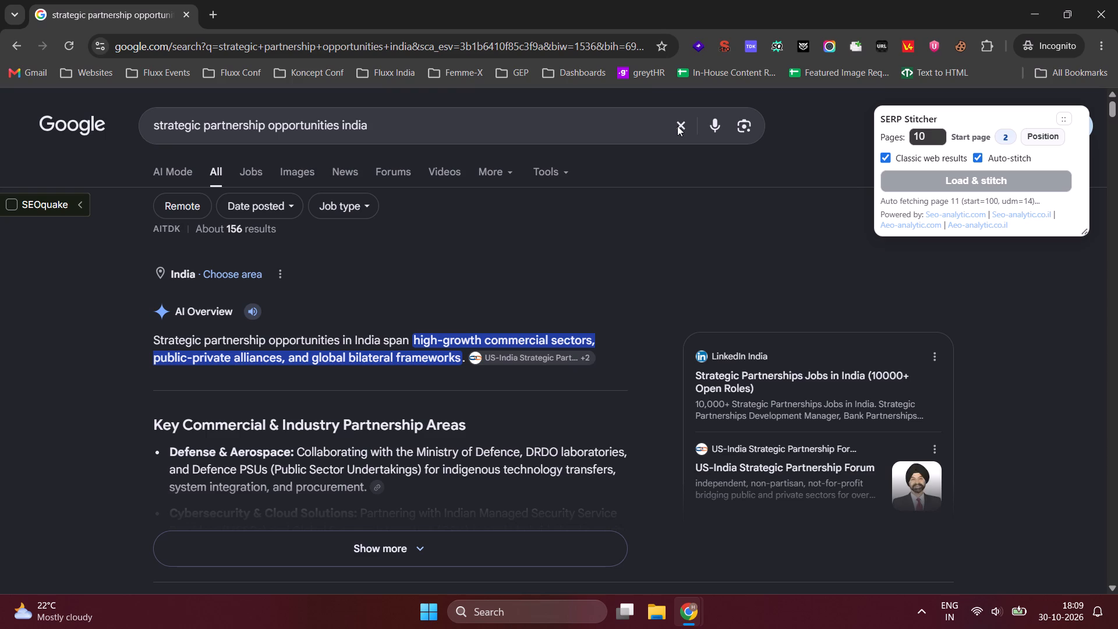
Search the auto-stitched "strategic partnership opportunities india" results for fluxxindia.com.
{"action": "key", "text": "ctrl+f"}
{"action": "key", "text": "Return"}
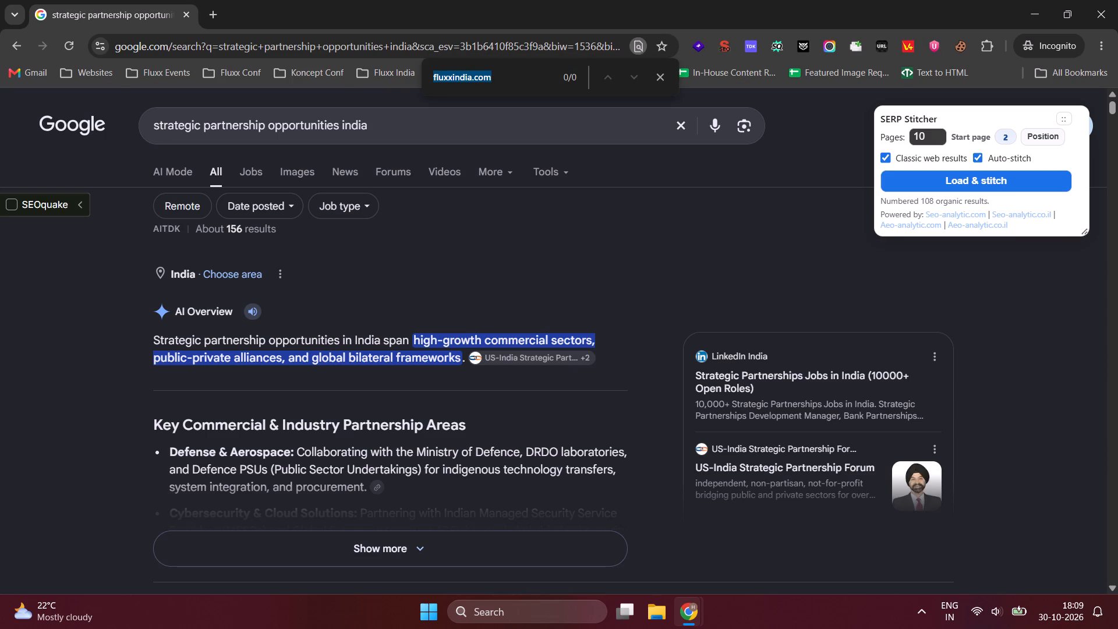
Copy the keyword "business collaboration opportunities india" from A77 of the Rankings sheet and search Google for it, replacing the previous query.
{"action": "key", "text": "alt+Tab"}
{"action": "key", "text": "Down"}
{"action": "key", "text": "ctrl+c"}
{"action": "key", "text": "alt+Tab"}
{"action": "double_click", "coordinate": [677, 129]}
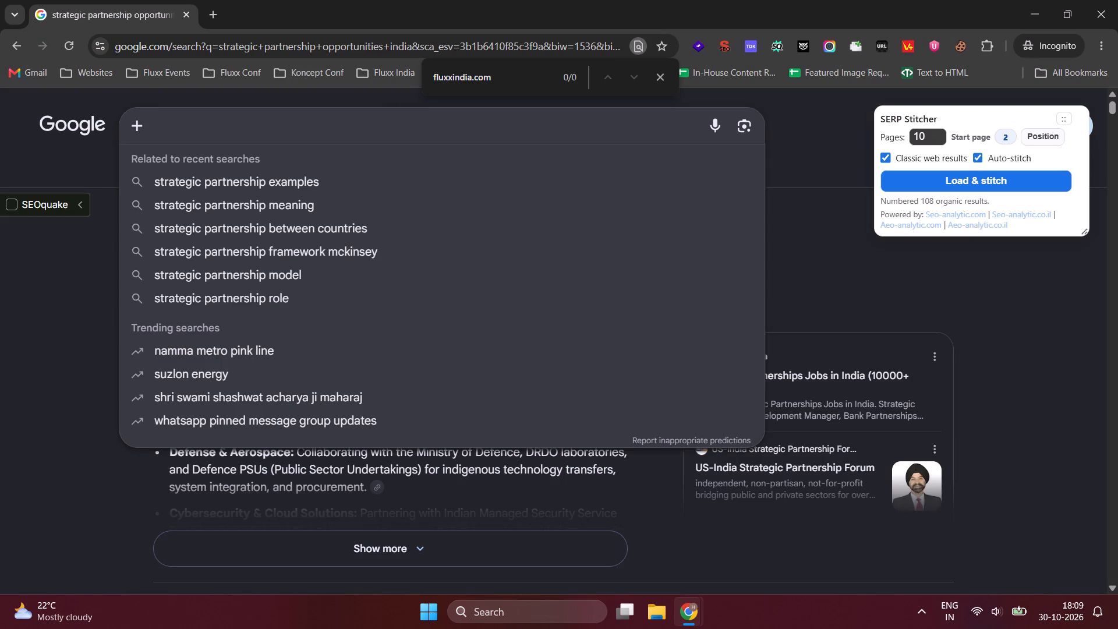
{"action": "left_click", "coordinate": [656, 126]}
{"action": "key", "text": "ctrl+v"}
{"action": "key", "text": "Return"}
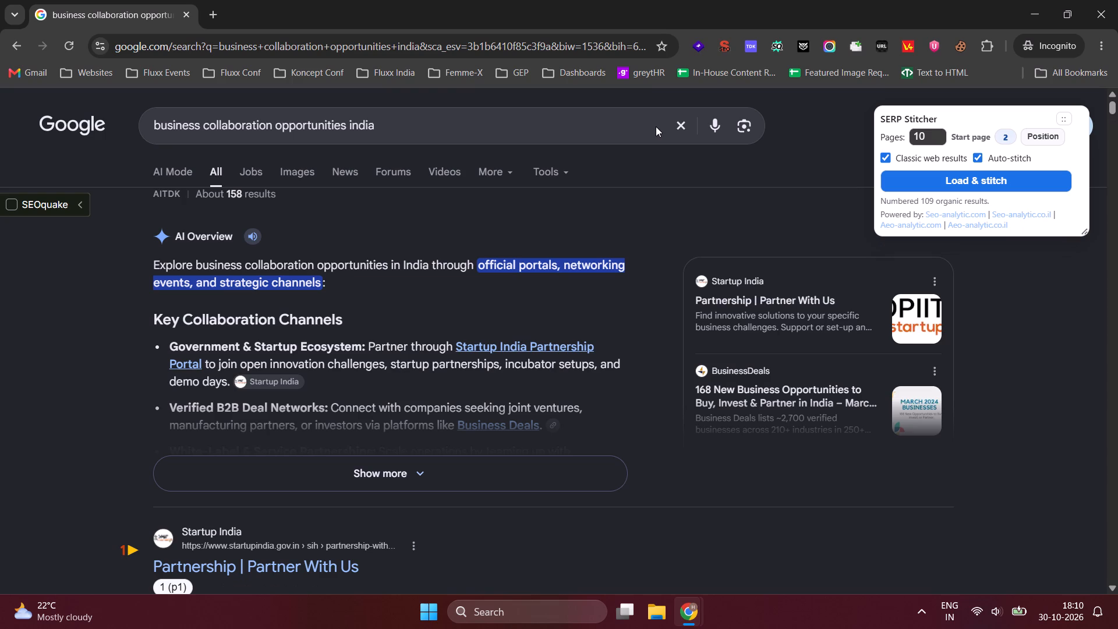
Search the auto-stitched "business collaboration opportunities india" results for fluxxindia.com.
{"action": "key", "text": "ctrl+f"}
{"action": "key", "text": "Return"}
{"action": "key", "text": "Return"}
Copy the keyword "awards and recognition india" from A78 of the Rankings sheet and search Google for it, replacing the previous query.
{"action": "key", "text": "alt+Tab"}
{"action": "key", "text": "Down"}
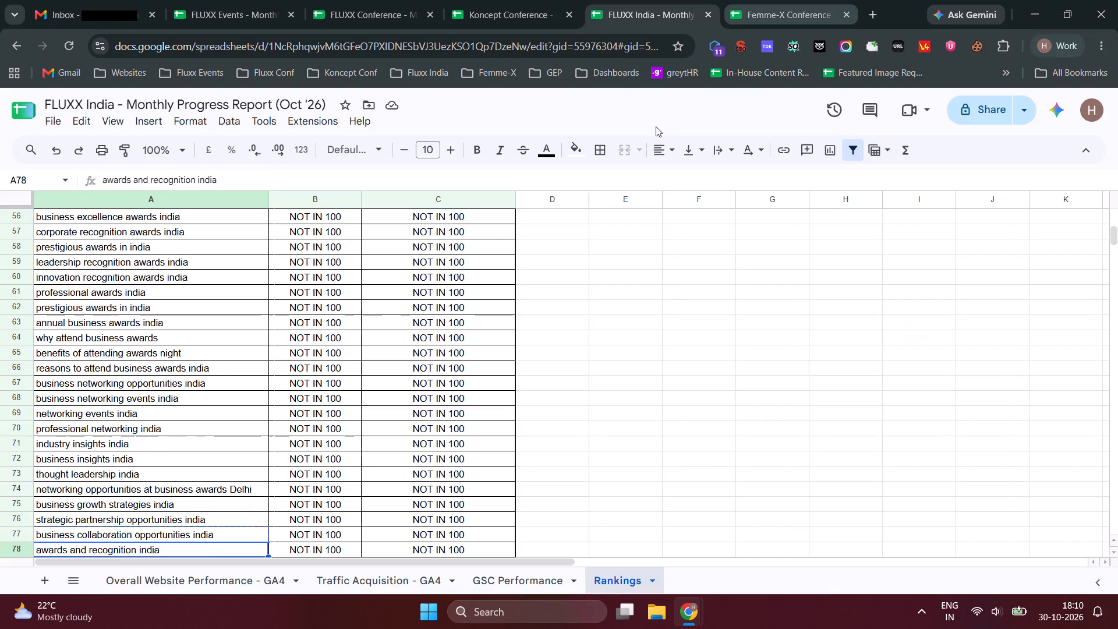
{"action": "key", "text": "ctrl+c"}
{"action": "key", "text": "alt+Tab"}
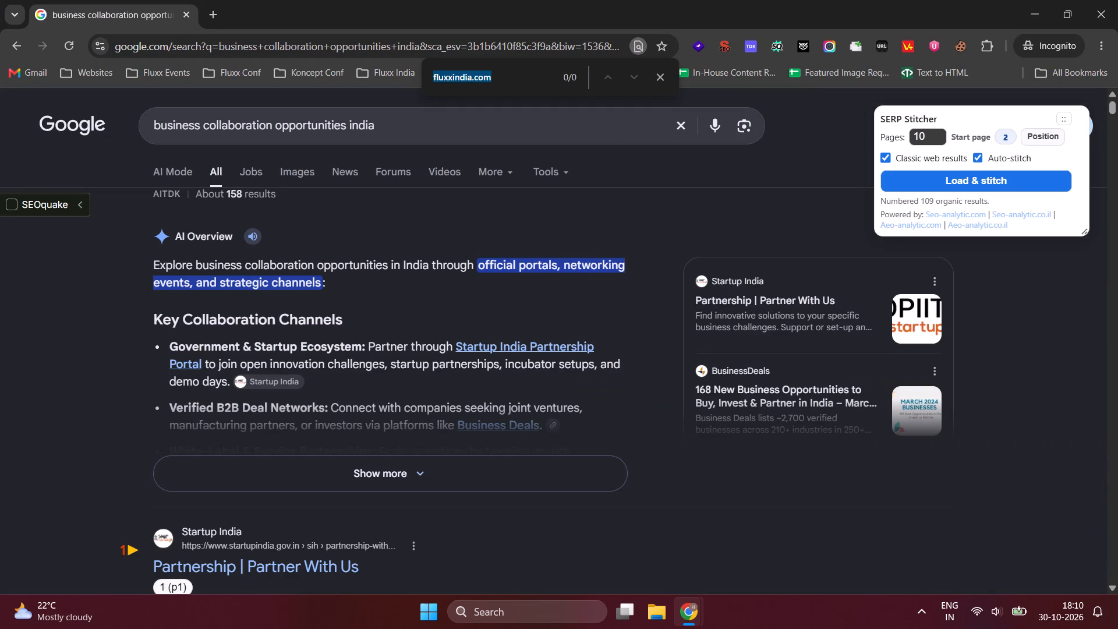
{"action": "left_click", "coordinate": [679, 126]}
{"action": "key", "text": "ctrl+v"}
{"action": "key", "text": "ctrl+Return"}
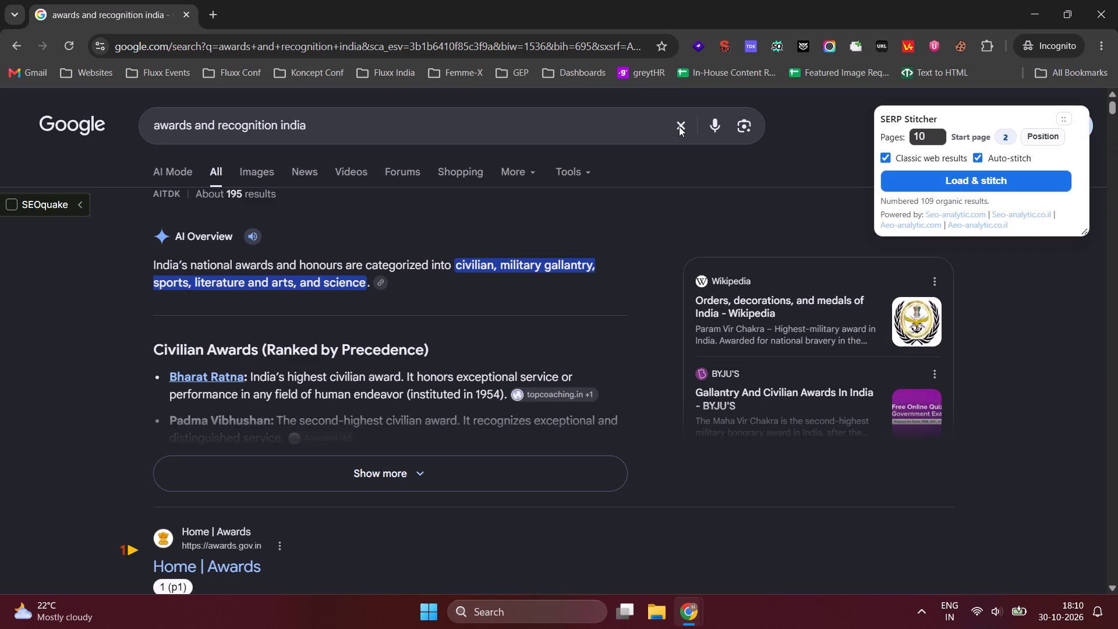
Search the auto-stitched "awards and recognition india" results for fluxxindia.com.
{"action": "key", "text": "ctrl+f"}
{"action": "key", "text": "Return"}
Copy the keyword "business leaders networking event Delhi 2027" from A79 of the Rankings sheet and search Google for it, replacing the previous query.
{"action": "key", "text": "alt+Tab"}
{"action": "key", "text": "Down"}
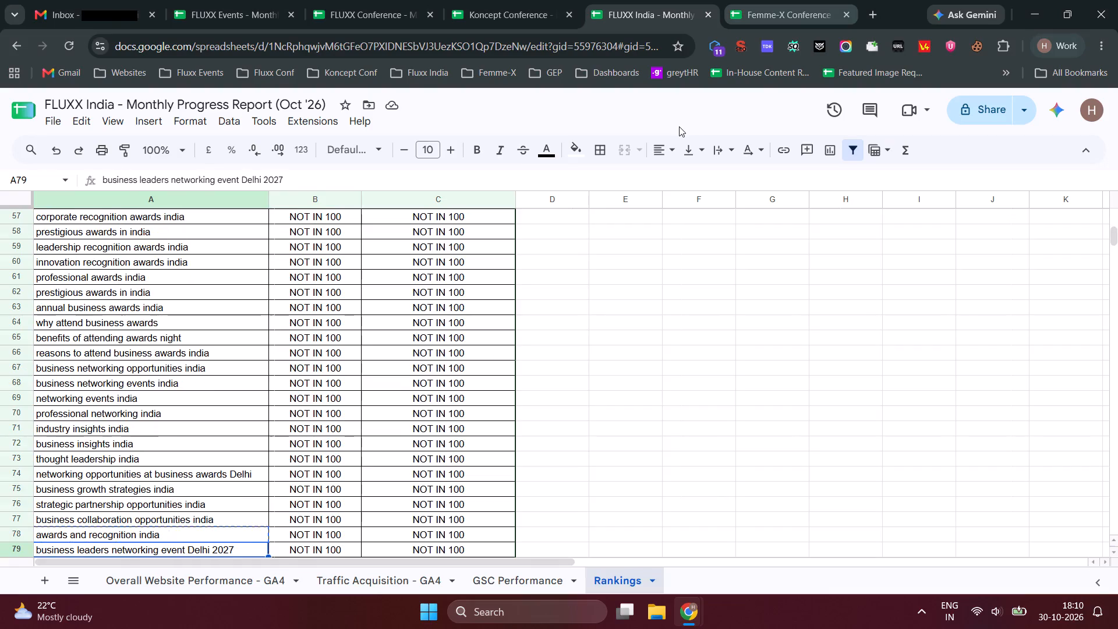
{"action": "key", "text": "ctrl+c"}
{"action": "key", "text": "alt+Tab"}
{"action": "left_click", "coordinate": [685, 128]}
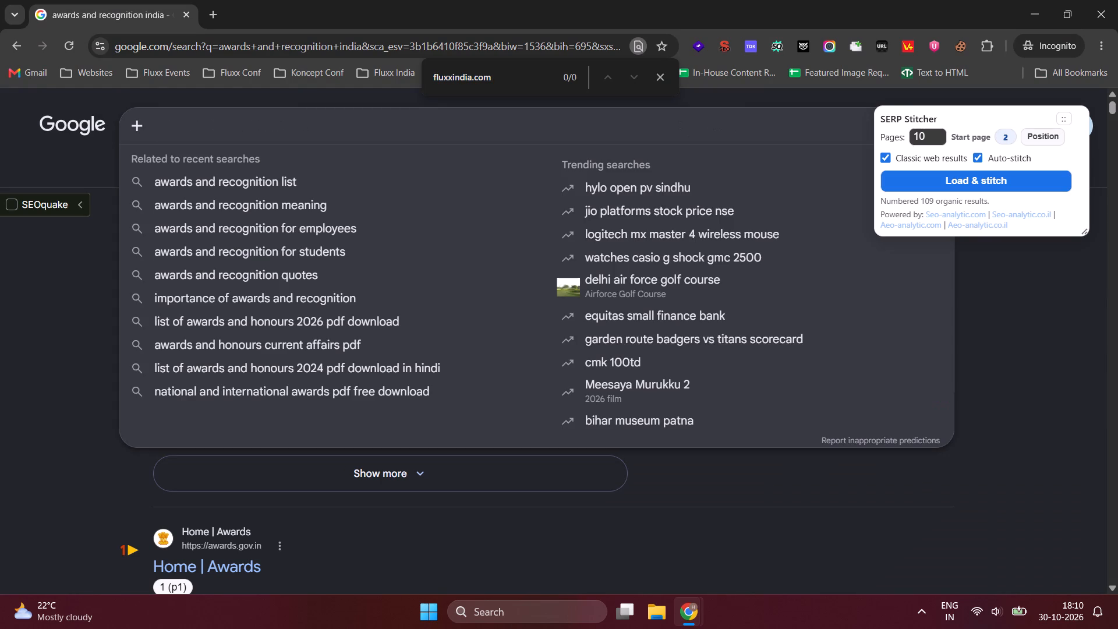
{"action": "left_click", "coordinate": [668, 128]}
{"action": "key", "text": "ctrl+v"}
{"action": "key", "text": "Return"}
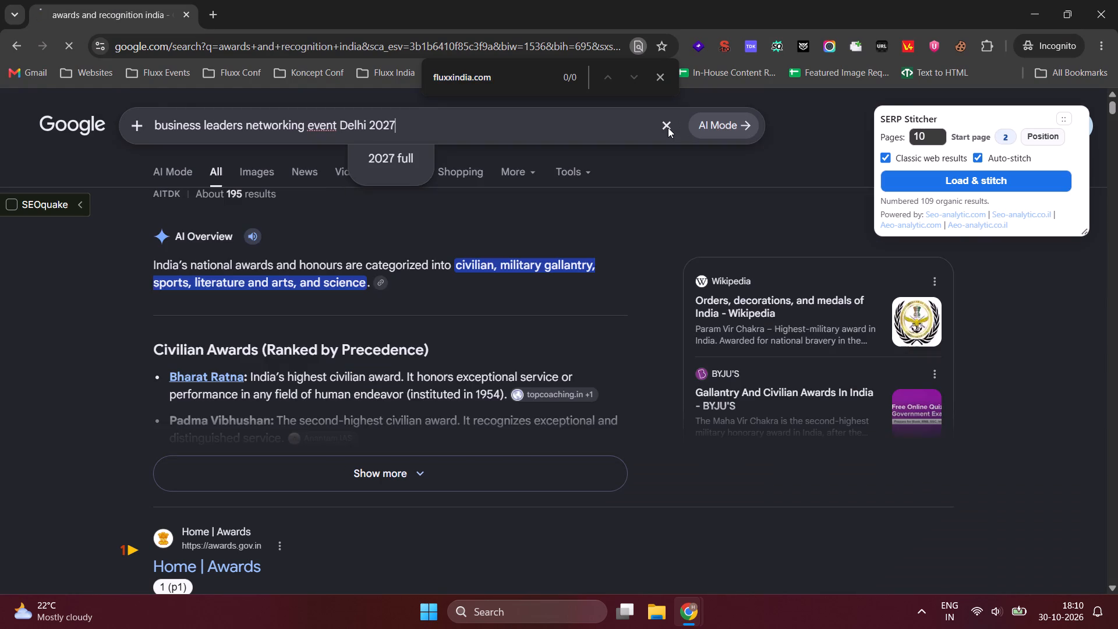
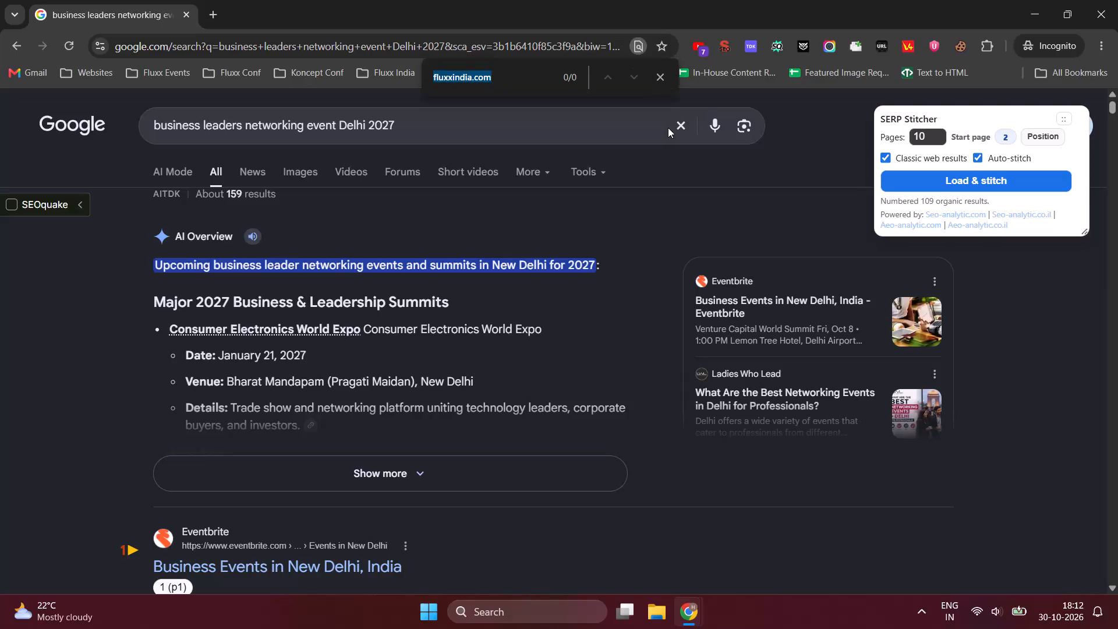
Search the auto-stitched "business leaders networking event Delhi 2027" results for fluxxindia.com.
{"action": "key", "text": "Return"}
Copy the keyword "awards event timeline india" from A80 of the Rankings sheet and search Google for it, replacing the previous query.
{"action": "key", "text": "alt+Tab"}
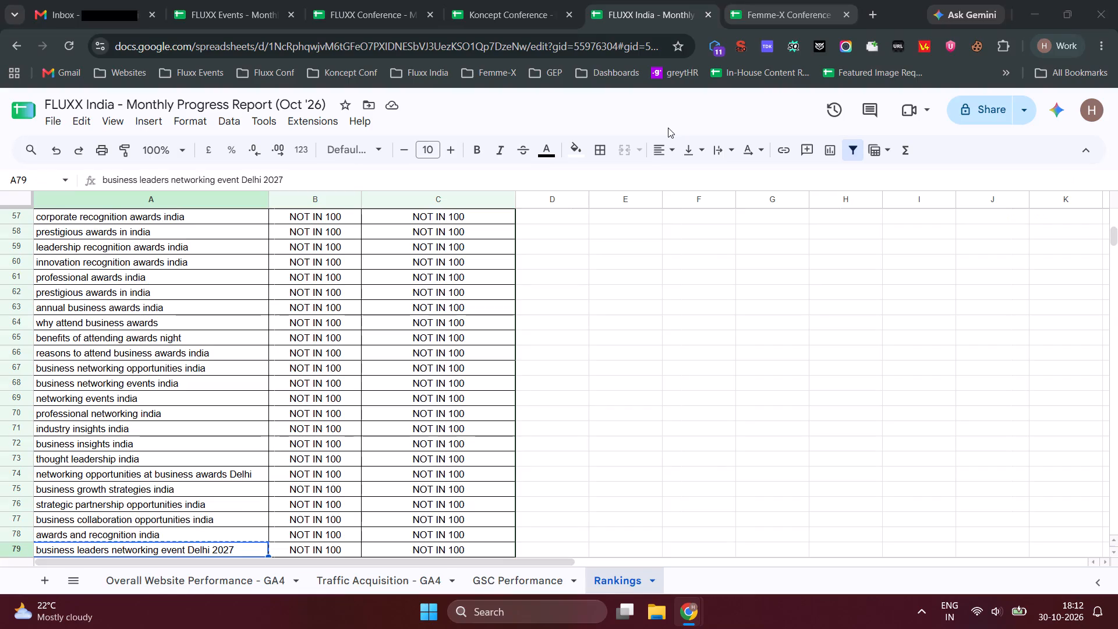
{"action": "key", "text": "Down"}
{"action": "key", "text": "ctrl+c"}
{"action": "key", "text": "alt+Tab"}
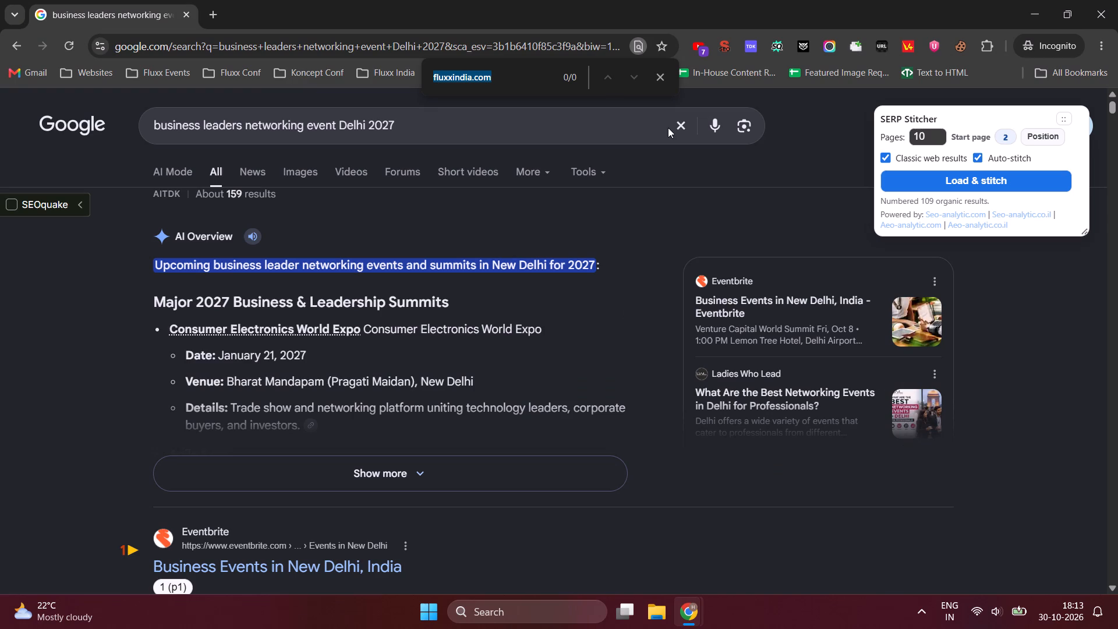
{"action": "left_click", "coordinate": [673, 124]}
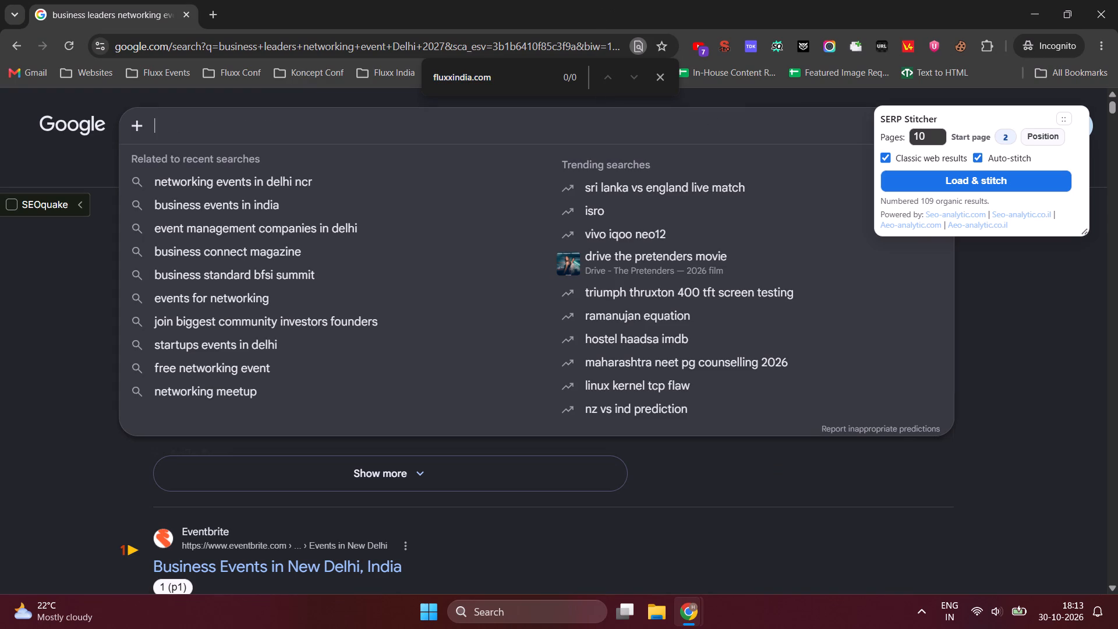
{"action": "key", "text": "ctrl+v"}
{"action": "key", "text": "Return"}
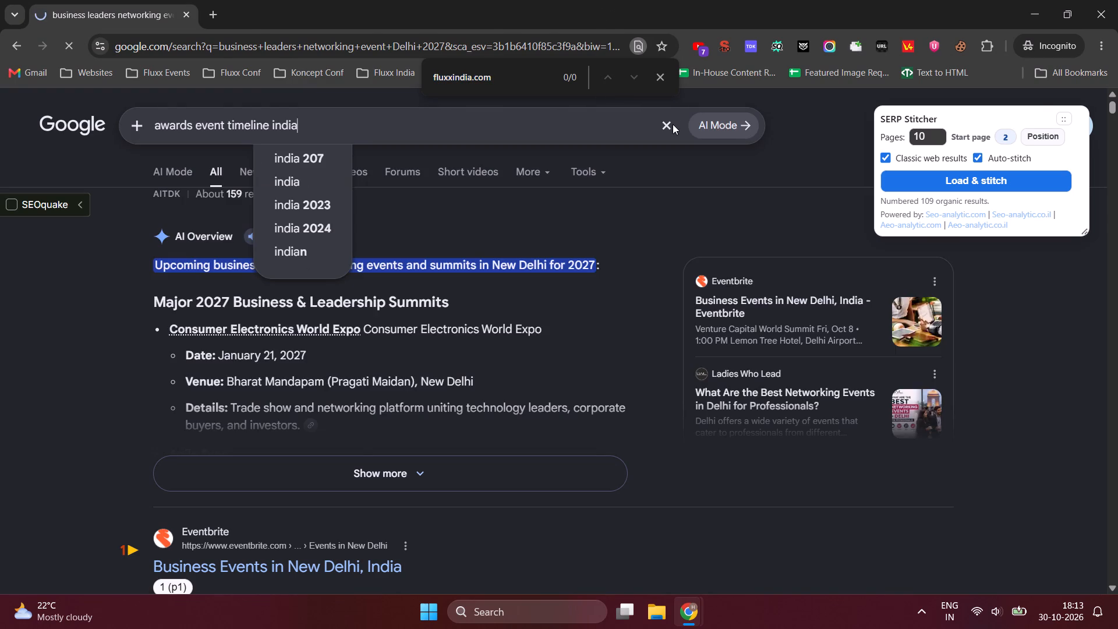
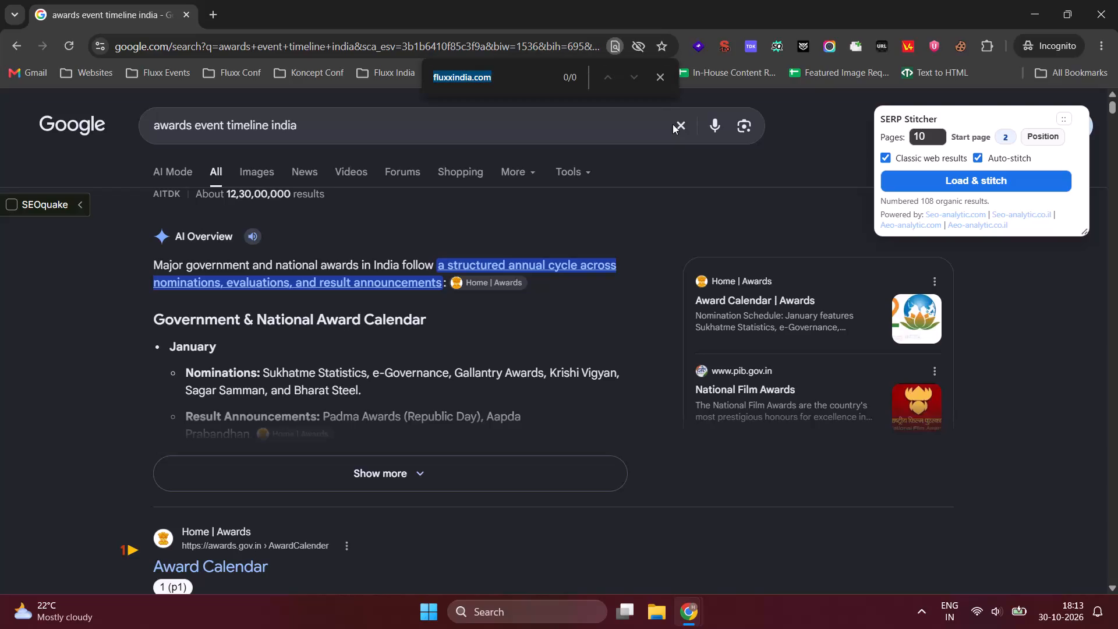
Search the auto-stitched "awards event timeline india" results for fluxxindia.com.
{"action": "key", "text": "Return"}
{"action": "key", "text": "Return"}
Copy the keyword "keynote sessions India 2027" from A81 of the Rankings sheet and search Google for it, replacing the previous query.
{"action": "key", "text": "alt+Tab"}
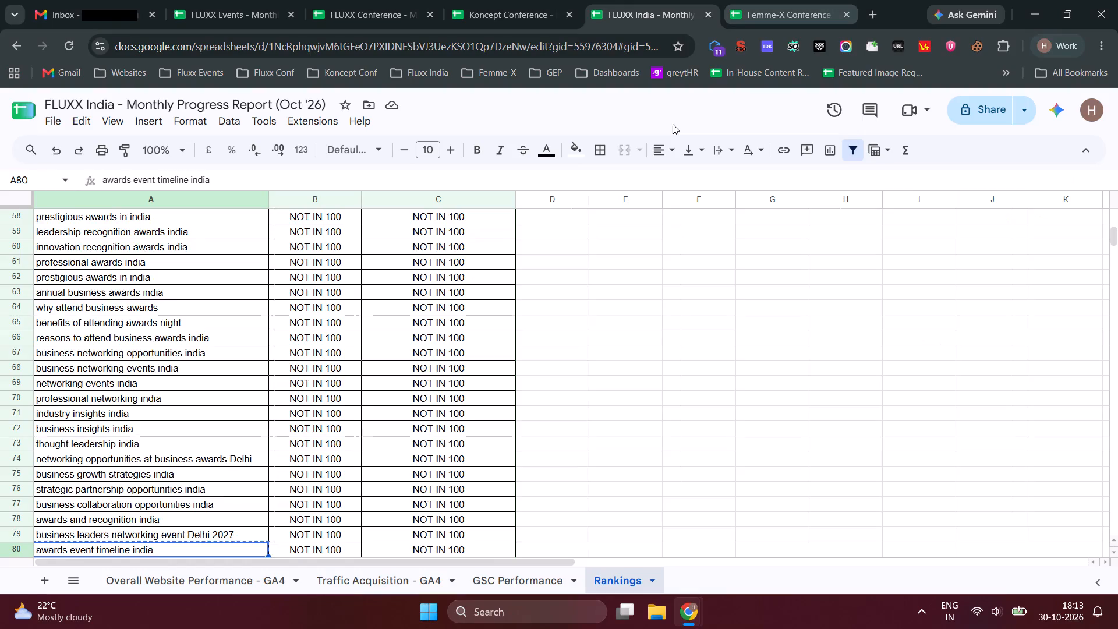
{"action": "key", "text": "Down"}
{"action": "key", "text": "ctrl+c"}
{"action": "key", "text": "alt+Tab"}
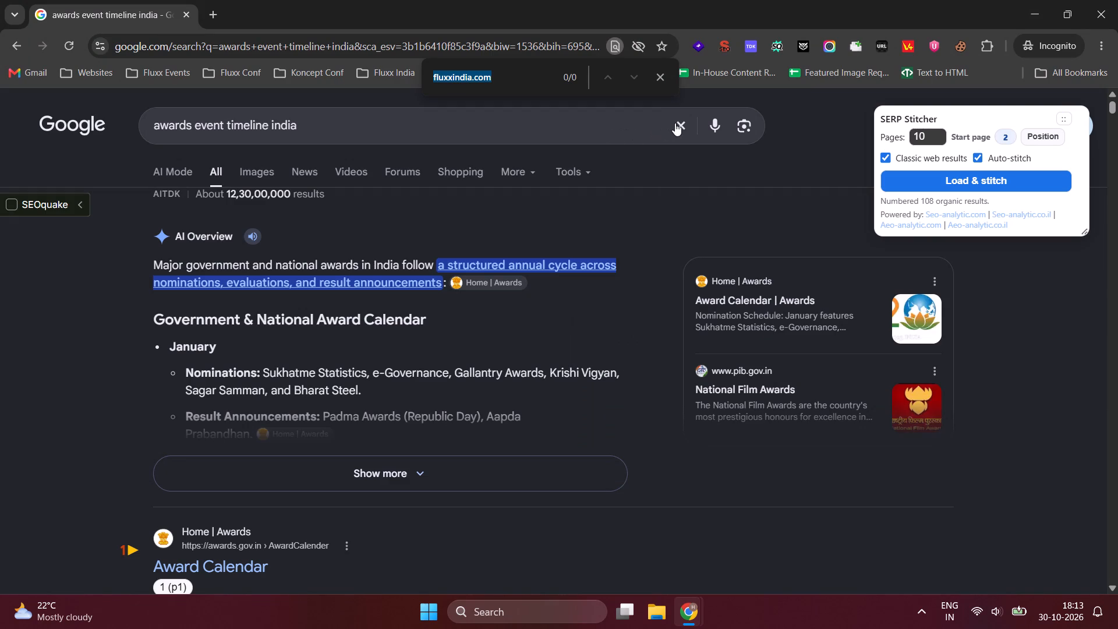
{"action": "left_click", "coordinate": [676, 123]}
{"action": "key", "text": "ctrl+v"}
{"action": "key", "text": "Return"}
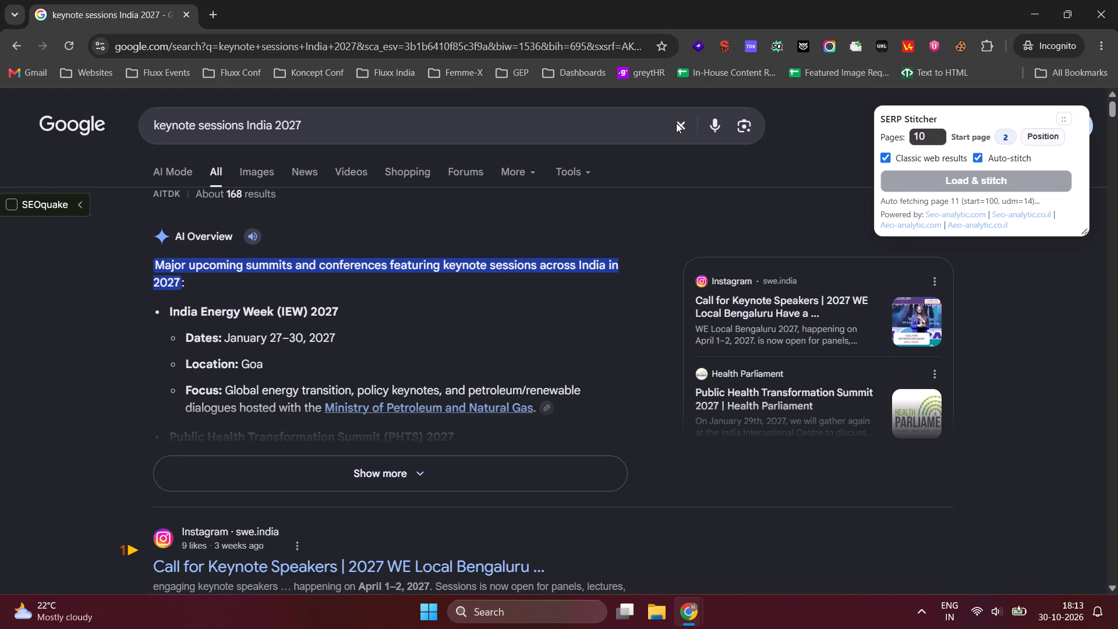
Search the auto-stitched "keynote sessions India 2027" results for fluxxindia.com.
{"action": "key", "text": "ctrl+f"}
{"action": "key", "text": "Return"}
{"action": "key", "text": "Return"}
{"action": "key", "text": "Return"}
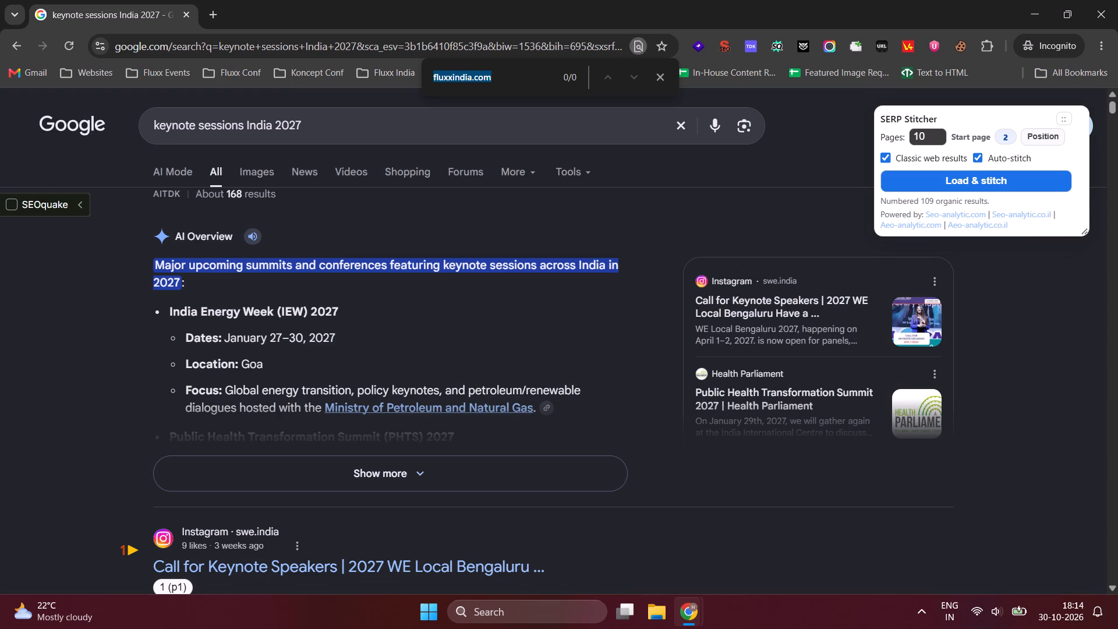
{"action": "key", "text": "Return"}
{"action": "key", "text": "Return"}
{"action": "key", "text": "Return"}
Copy the keyword "business speakers india" from A82 of the Rankings sheet and search Google for it, replacing the previous query.
{"action": "key", "text": "alt+Tab"}
{"action": "key", "text": "Down"}
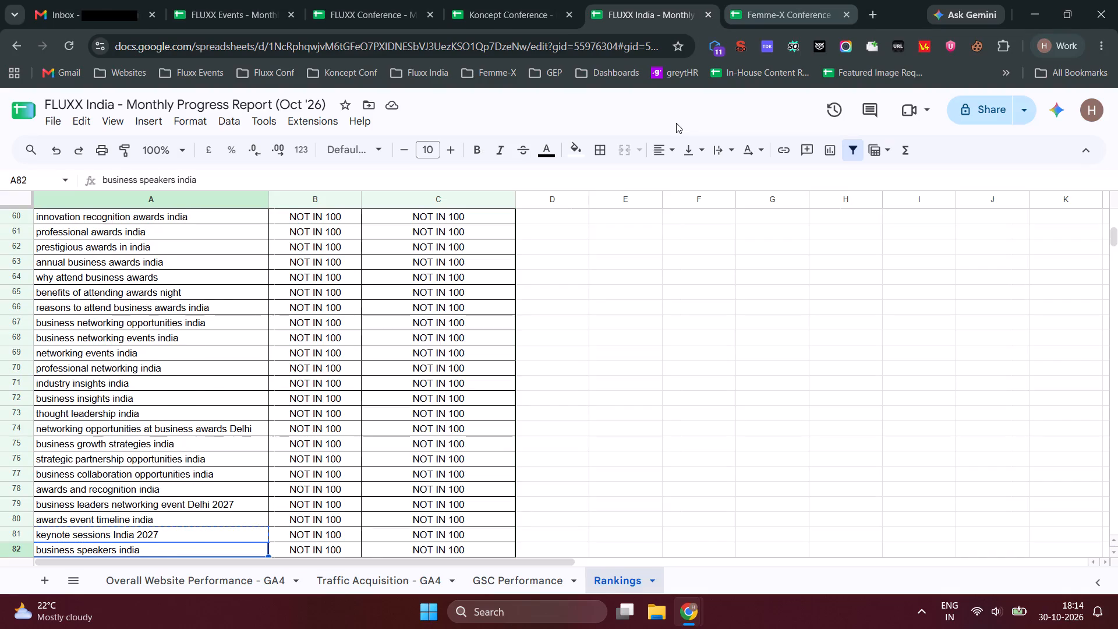
{"action": "key", "text": "ctrl+c"}
{"action": "key", "text": "alt+Tab"}
{"action": "double_click", "coordinate": [677, 127]}
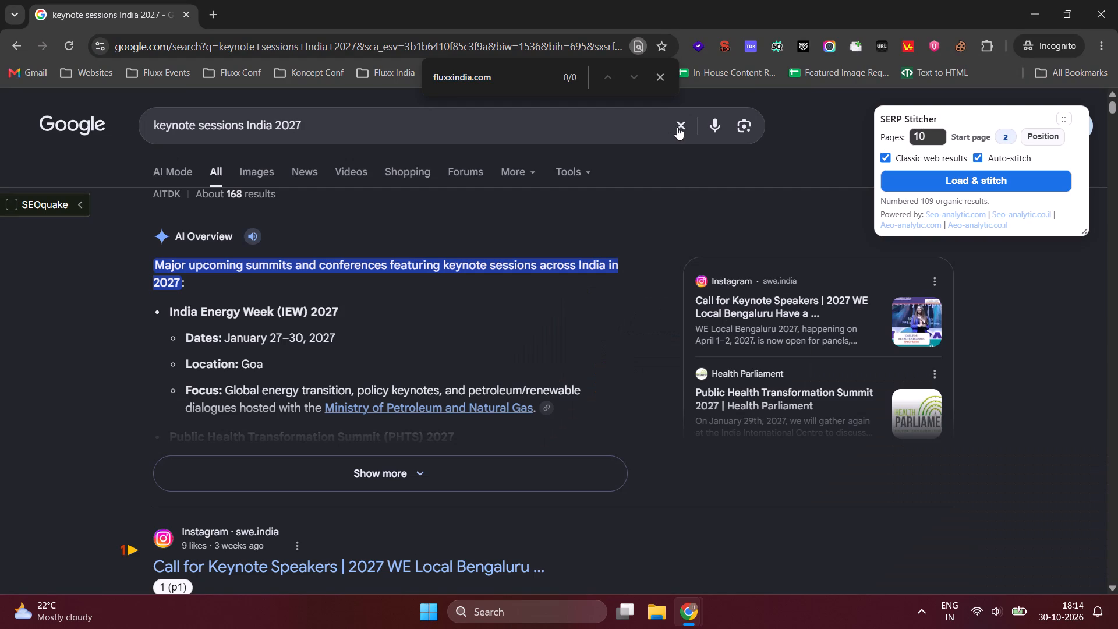
{"action": "left_click", "coordinate": [677, 127]}
{"action": "key", "text": "ctrl+v"}
{"action": "key", "text": "Return"}
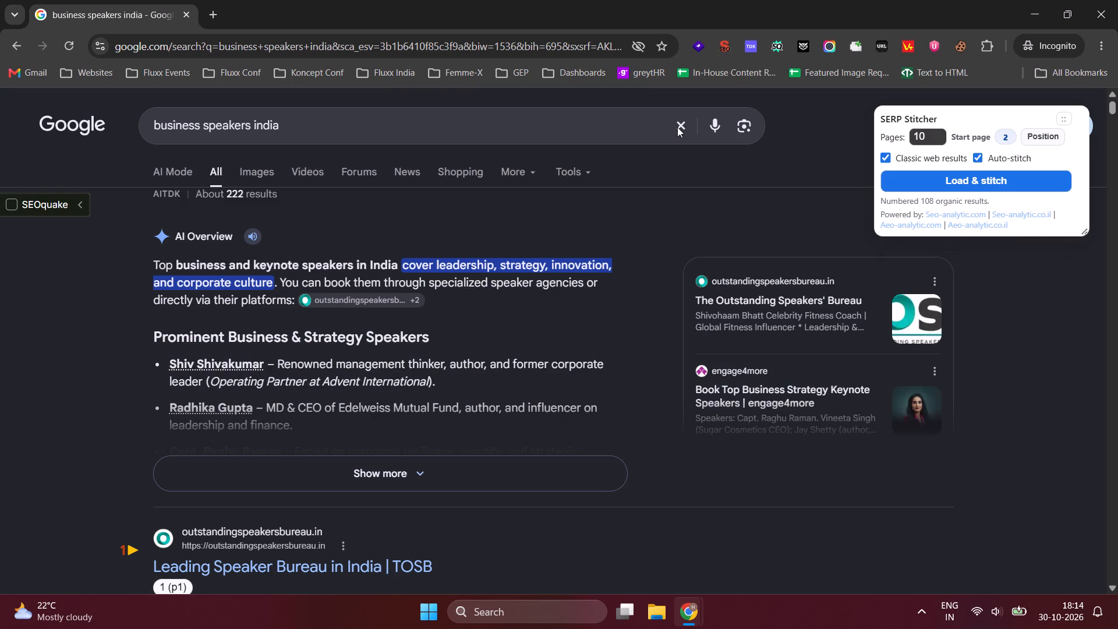
Search the auto-stitched "business speakers india" results for fluxxindia.com.
{"action": "key", "text": "ctrl+f"}
{"action": "key", "text": "Return"}
{"action": "key", "text": "Return"}
Copy the keyword "keynote speaker india" from A83 of the Rankings sheet, search Google for it, and reload the results page.
{"action": "key", "text": "alt+Tab"}
{"action": "key", "text": "Down"}
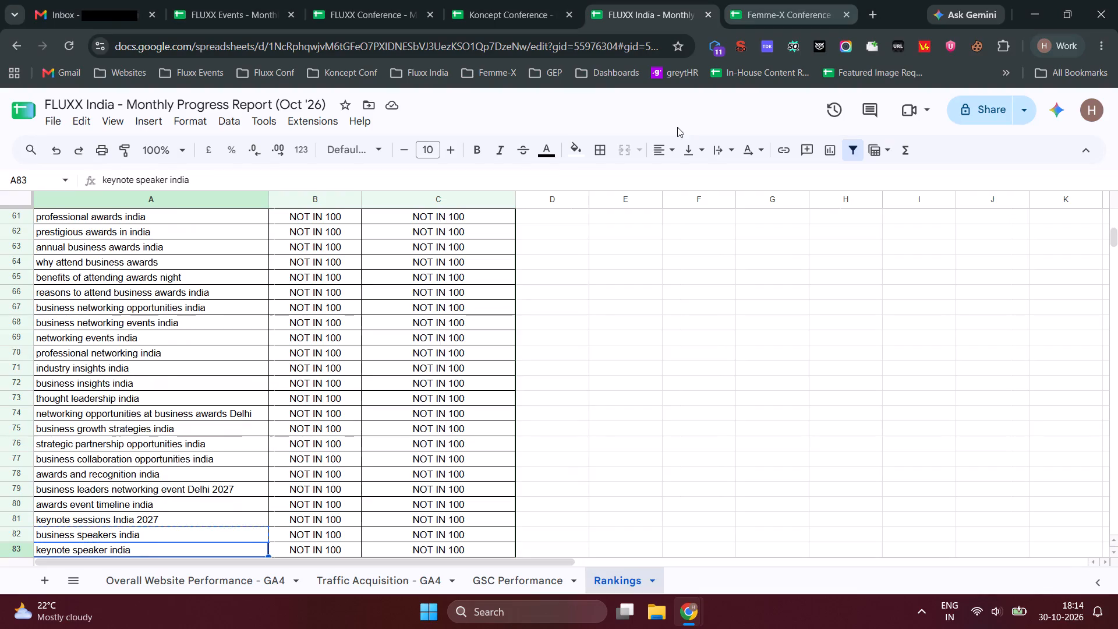
{"action": "key", "text": "ctrl+c"}
{"action": "key", "text": "alt+Tab"}
{"action": "left_click", "coordinate": [677, 129]}
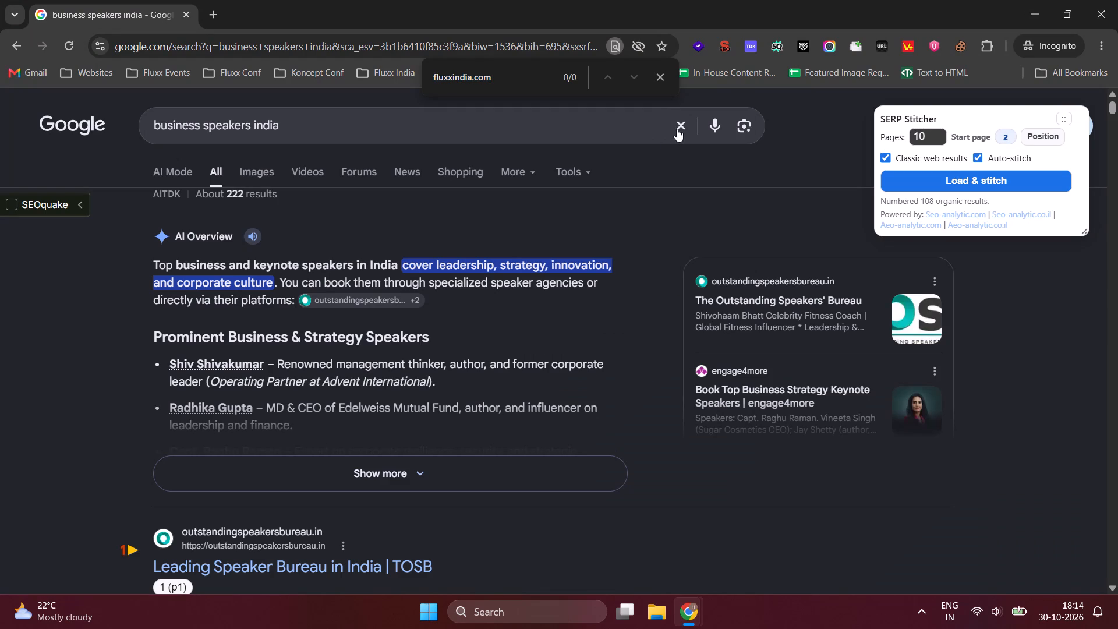
{"action": "left_click", "coordinate": [677, 129]}
{"action": "key", "text": "ctrl+v"}
{"action": "key", "text": "Return"}
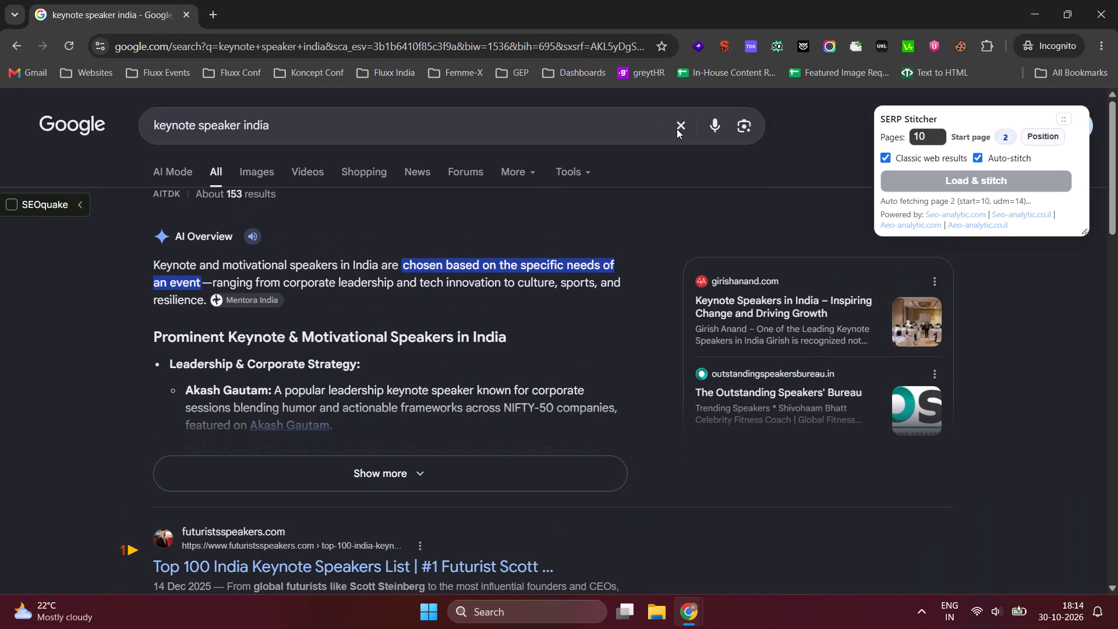
{"action": "key", "text": "ctrl+r"}
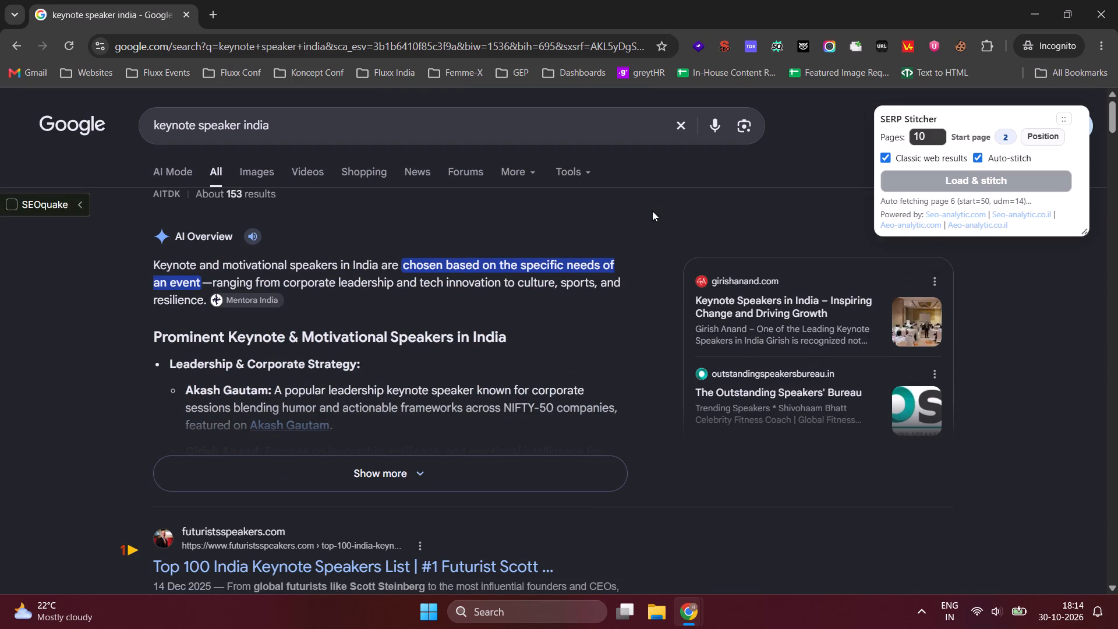
Search the auto-stitched "keynote speaker india" results for fluxxindia.com.
{"action": "scroll", "coordinate": [652, 215], "scroll_direction": "up", "scroll_amount": 3}
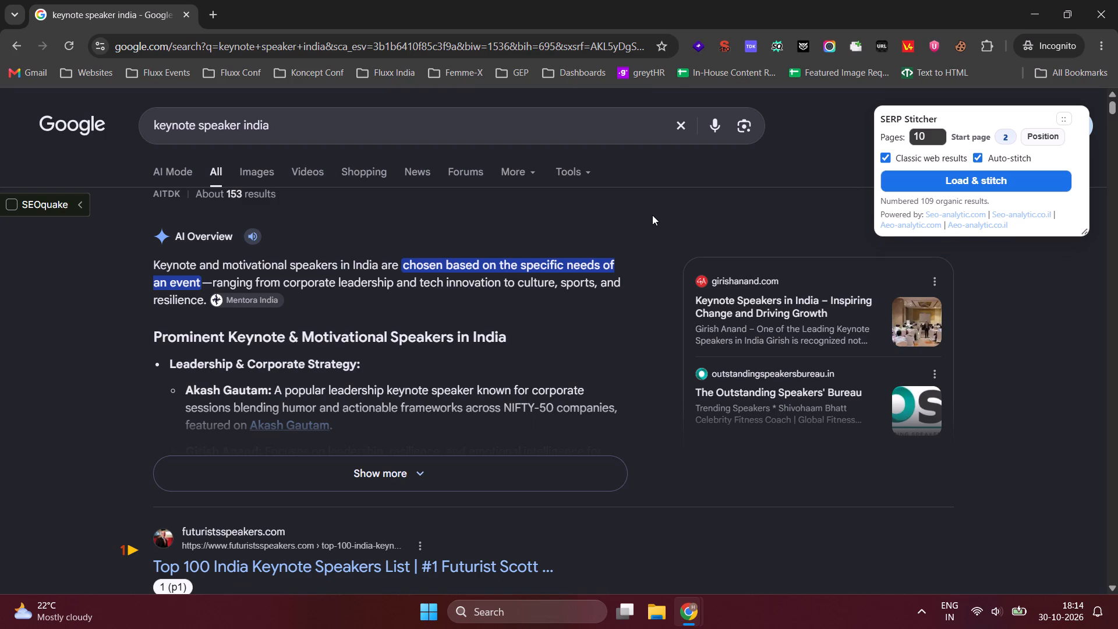
{"action": "key", "text": "ctrl+f"}
{"action": "key", "text": "Return"}
{"action": "key", "text": "Return"}
Copy the keyword "leadership speakers india" from A84 of the Rankings sheet and search Google for it, replacing the previous query.
{"action": "key", "text": "alt+Tab"}
{"action": "key", "text": "Down"}
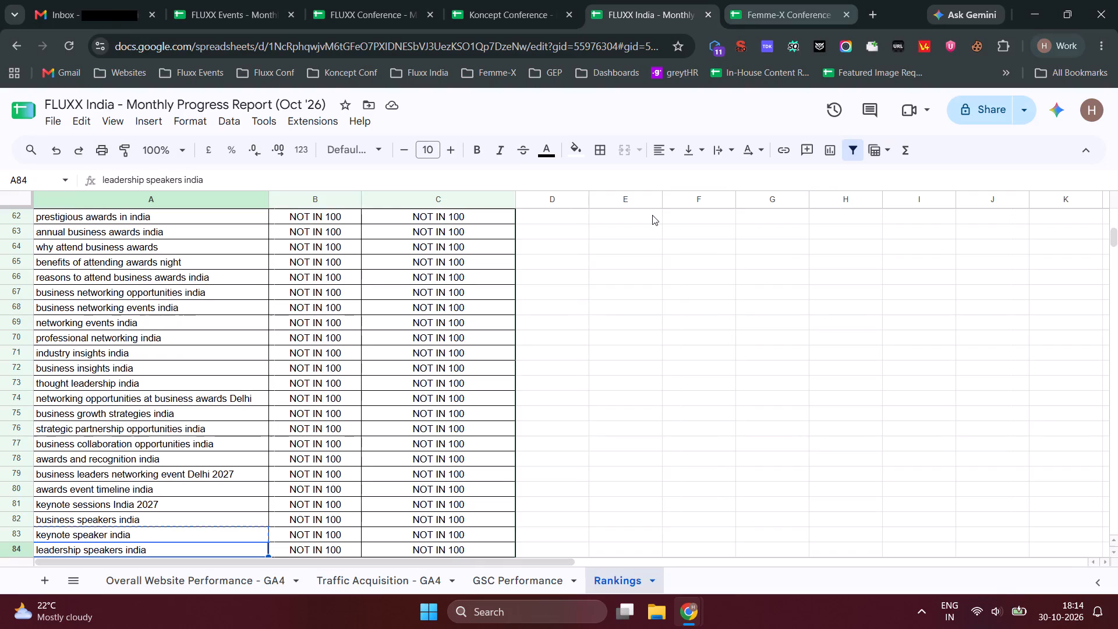
{"action": "key", "text": "ctrl+c"}
{"action": "key", "text": "alt+Tab"}
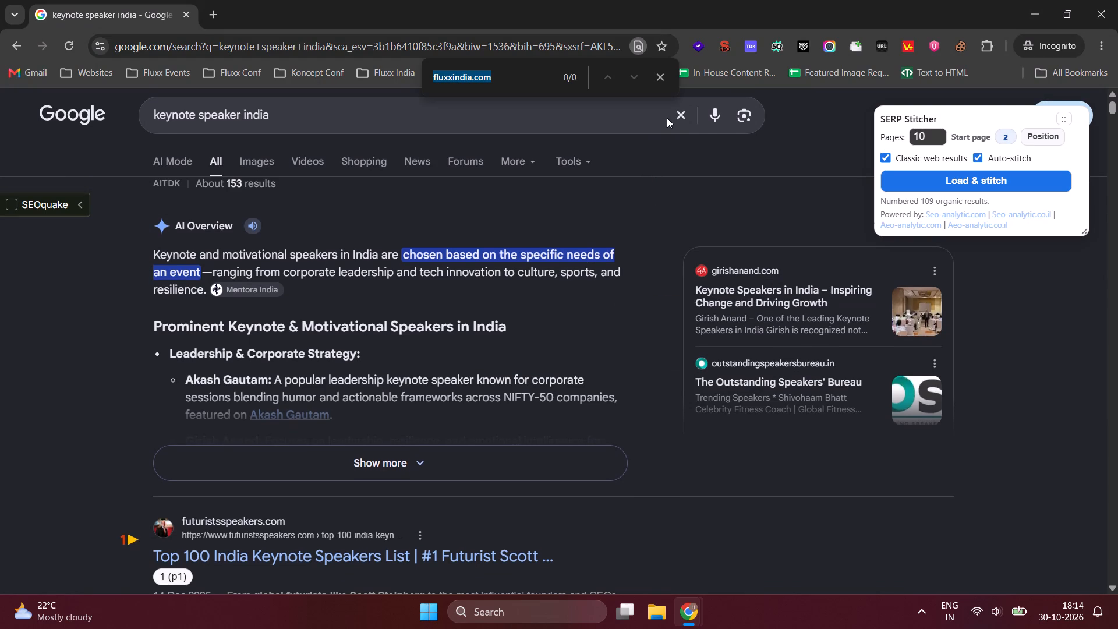
{"action": "left_click_drag", "start_coordinate": [670, 118], "coordinate": [682, 115]}
{"action": "left_click", "coordinate": [682, 115]}
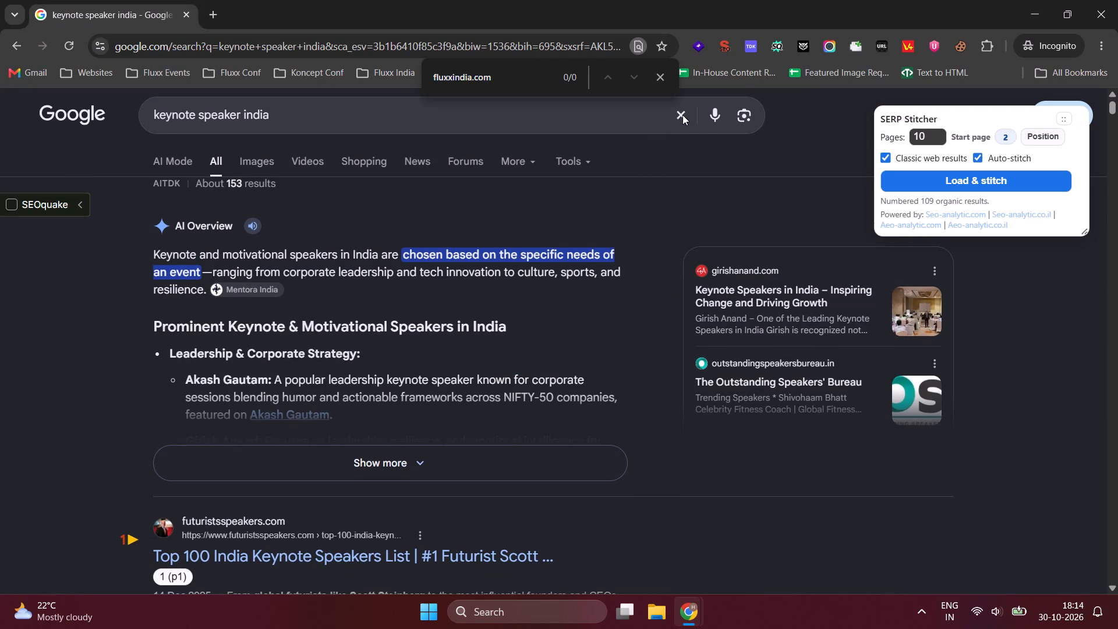
{"action": "scroll", "coordinate": [638, 247], "scroll_direction": "up", "scroll_amount": 6}
{"action": "left_click", "coordinate": [682, 122]}
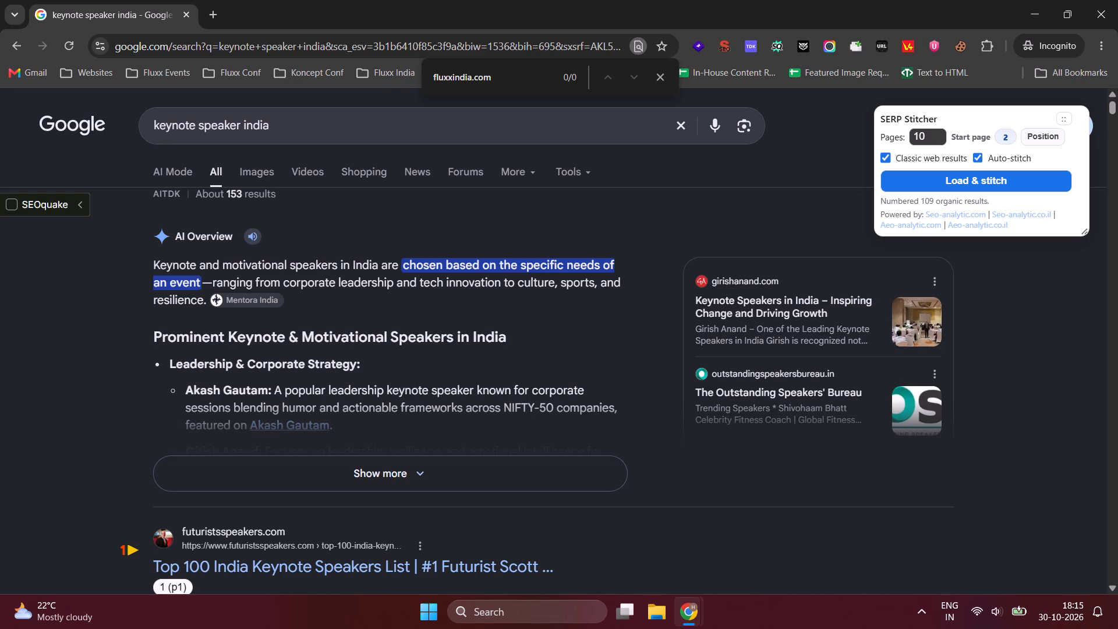
{"action": "double_click", "coordinate": [678, 126]}
{"action": "key", "text": "ctrl+v"}
{"action": "key", "text": "Return"}
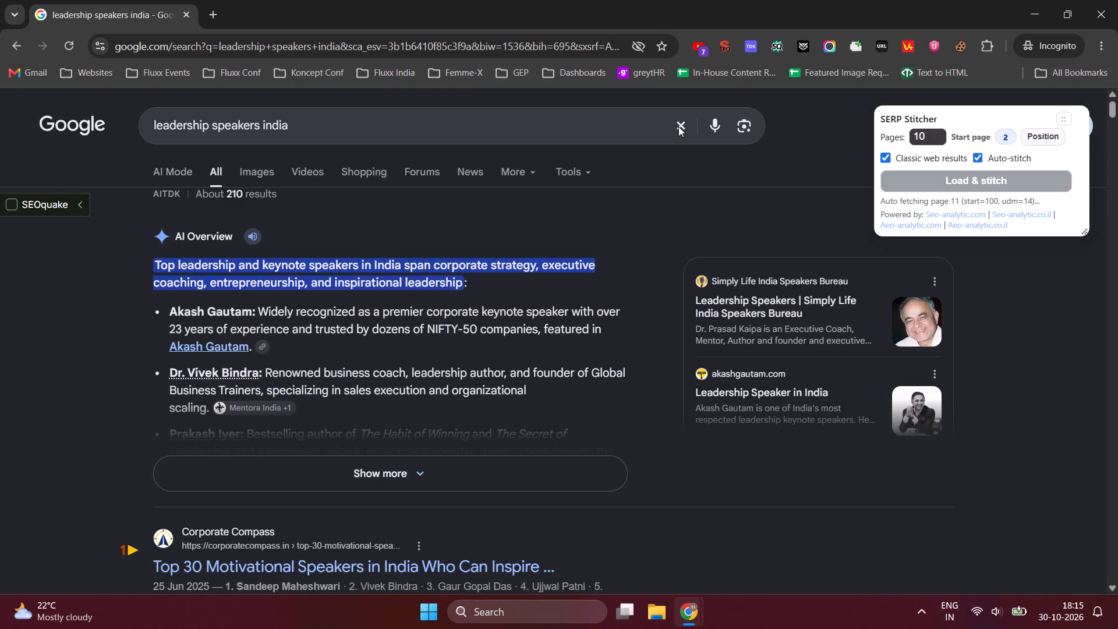
Search the auto-stitched "leadership speakers india" results for fluxxindia.com.
{"action": "key", "text": "ctrl+f"}
{"action": "key", "text": "Return"}
{"action": "key", "text": "Return"}
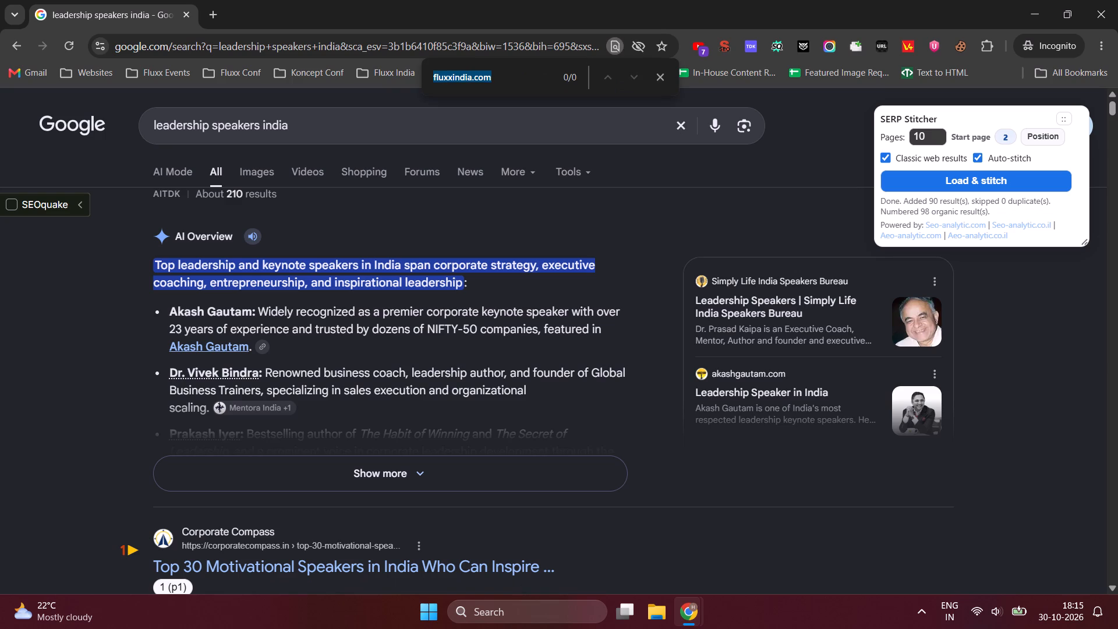
{"action": "key", "text": "Return"}
Copy the keyword "entrepreneur speakers india" from A85 of the Rankings sheet and search Google for it, replacing the previous query.
{"action": "key", "text": "alt+Tab"}
{"action": "key", "text": "Down"}
{"action": "key", "text": "ctrl+c"}
{"action": "key", "text": "alt+Tab"}
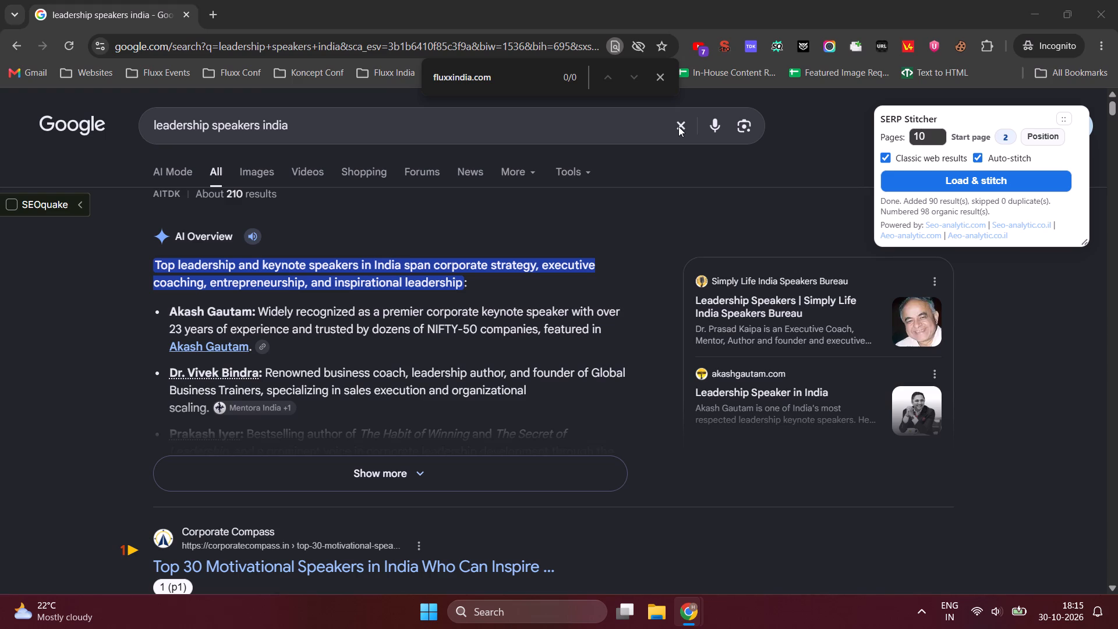
{"action": "left_click", "coordinate": [685, 125]}
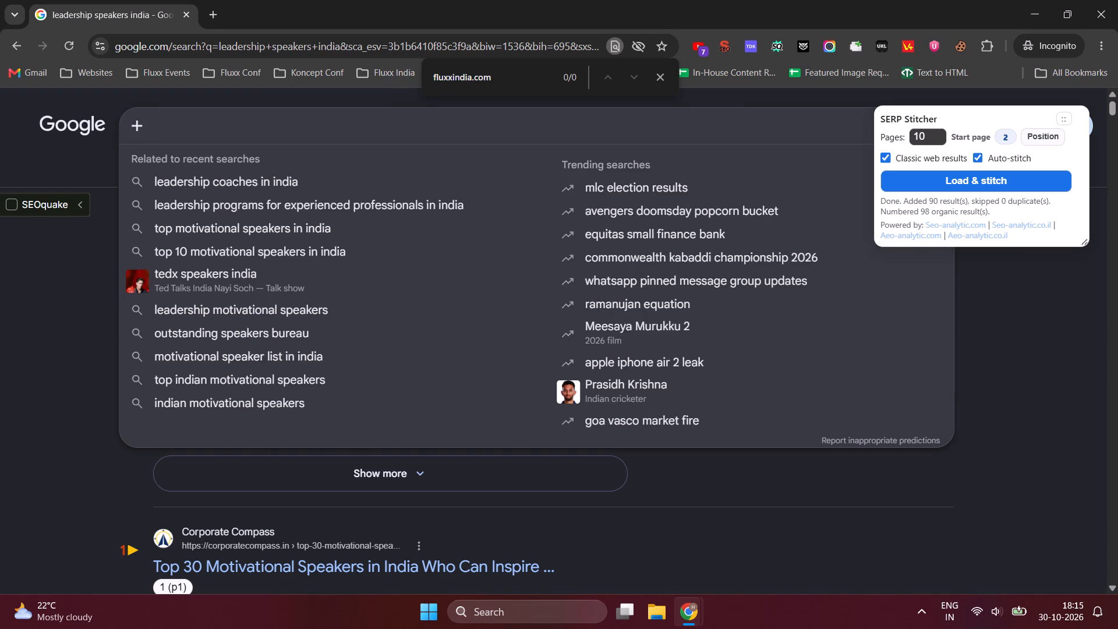
{"action": "left_click", "coordinate": [668, 126]}
{"action": "key", "text": "ctrl+v"}
{"action": "key", "text": "Return"}
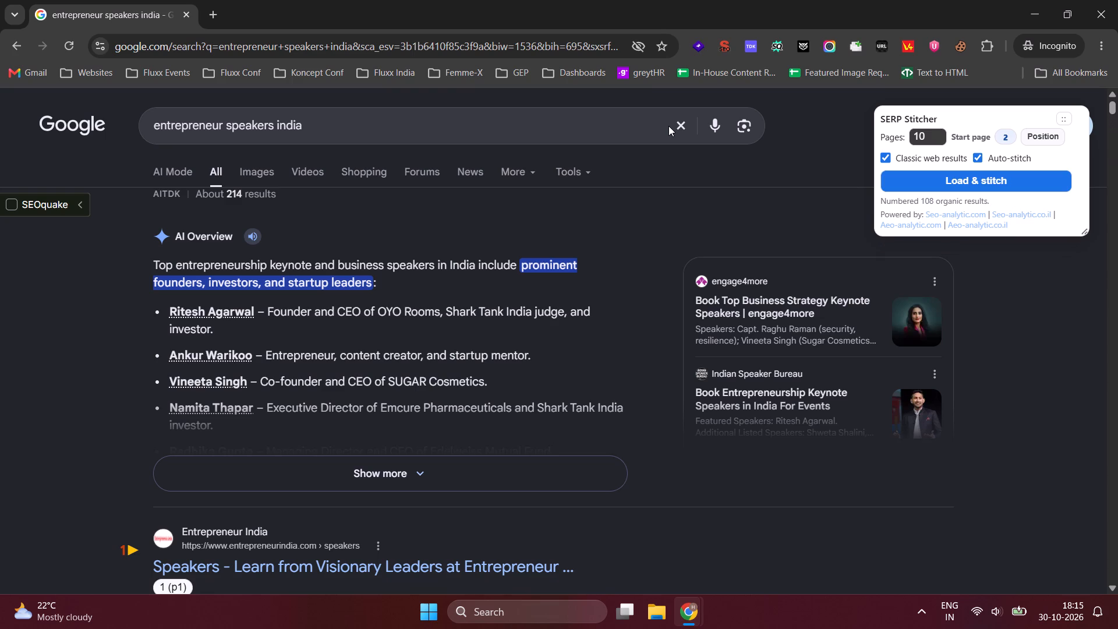
Search the auto-stitched "entrepreneur speakers india" results for fluxxindia.com.
{"action": "key", "text": "ctrl+f"}
{"action": "key", "text": "Return"}
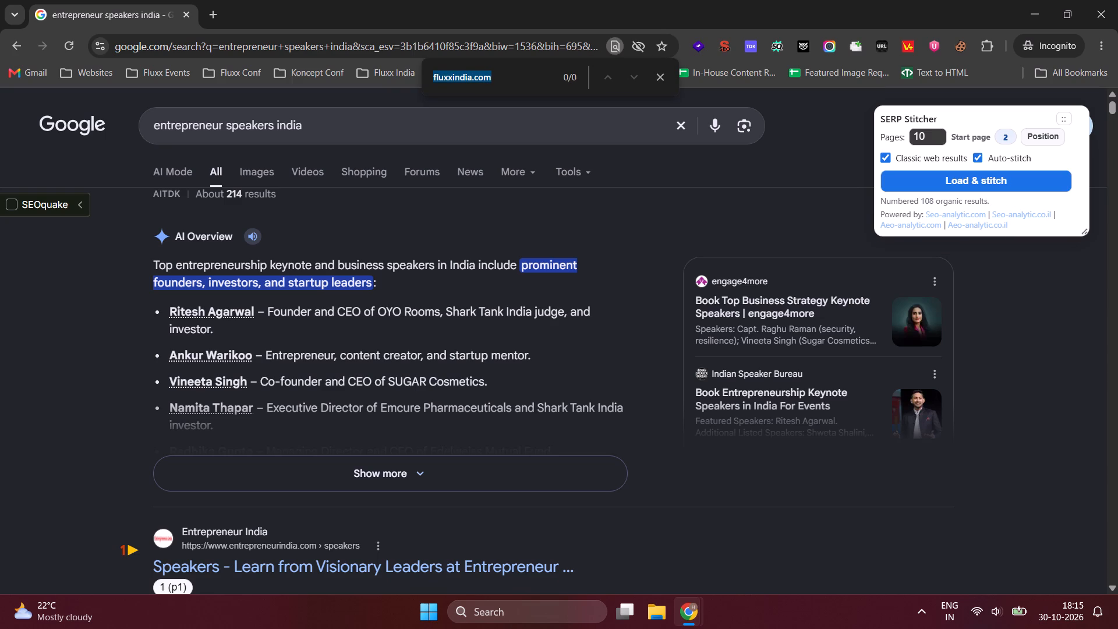